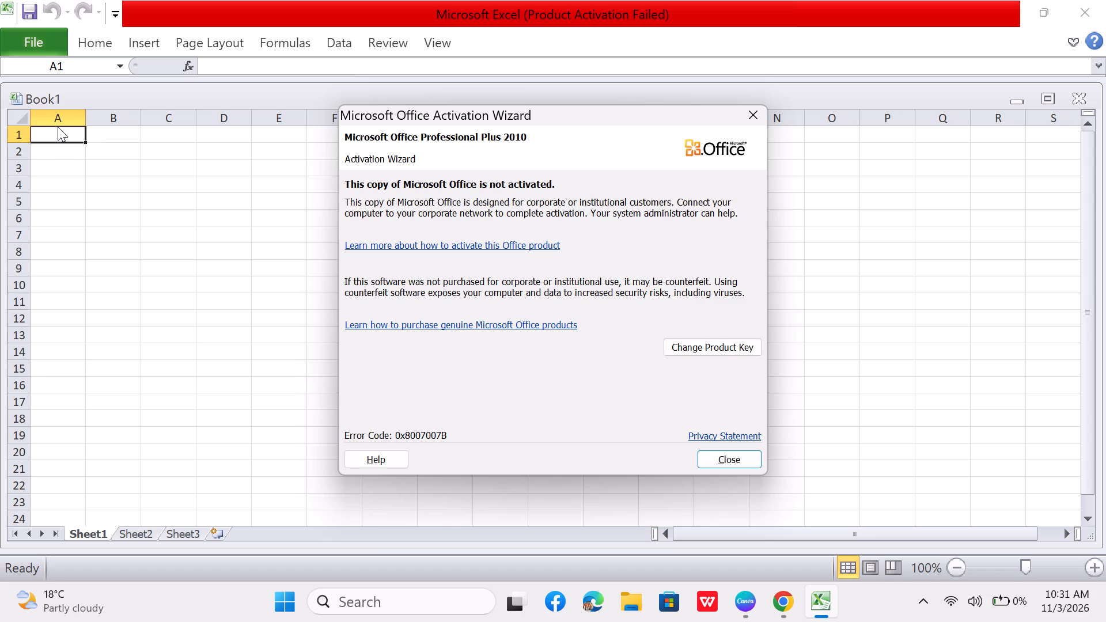
Close the Microsoft Office Activation Wizard.
left_click_drag(58, 127, 66, 143)
left_click(760, 117)
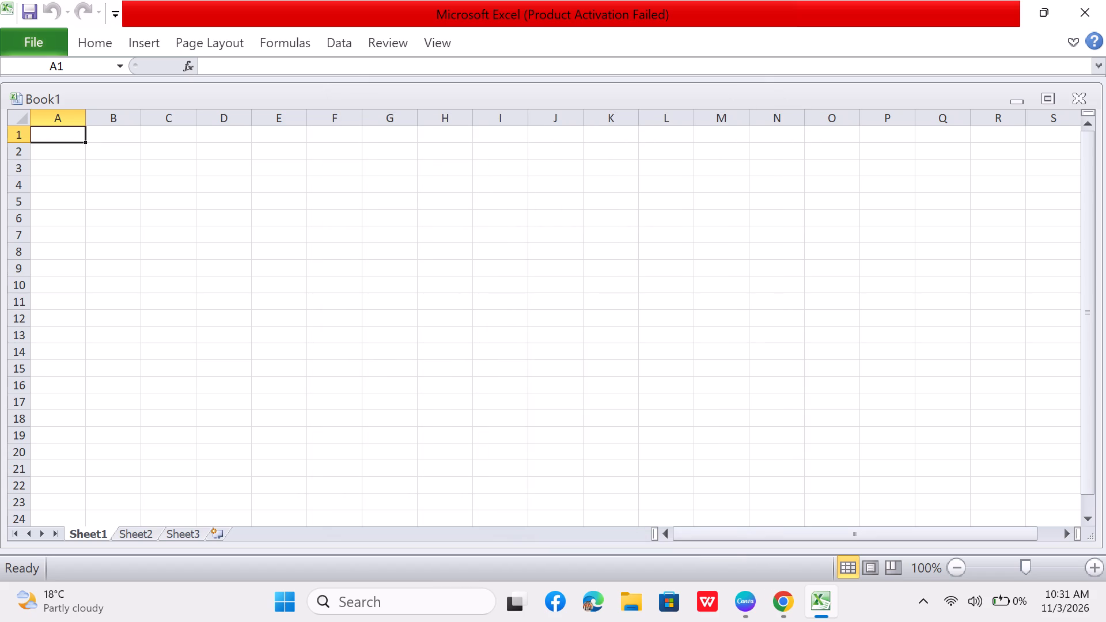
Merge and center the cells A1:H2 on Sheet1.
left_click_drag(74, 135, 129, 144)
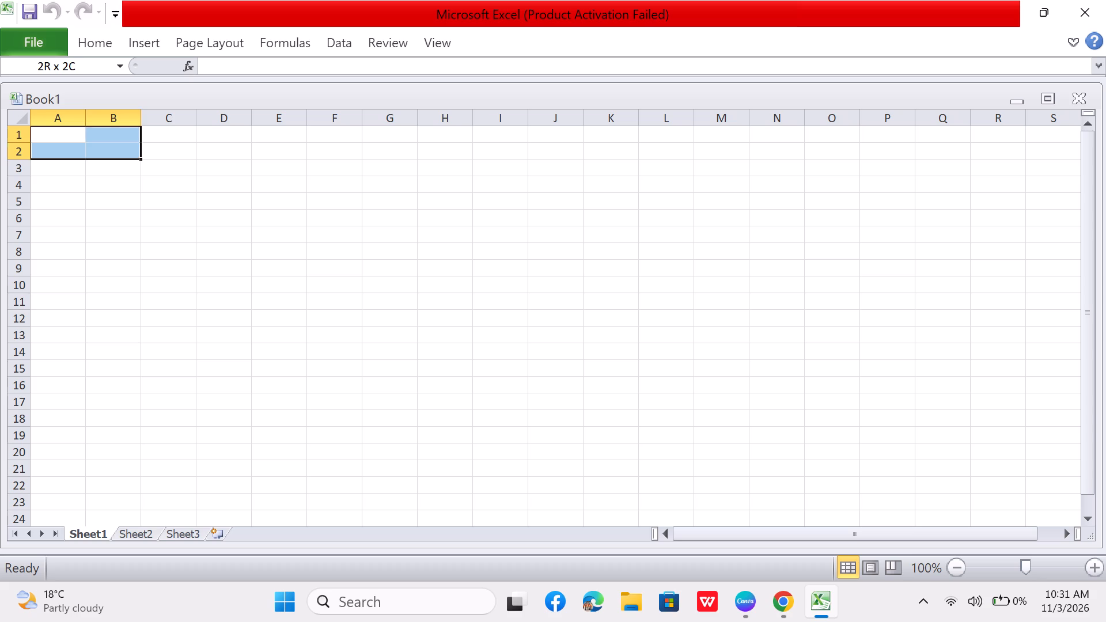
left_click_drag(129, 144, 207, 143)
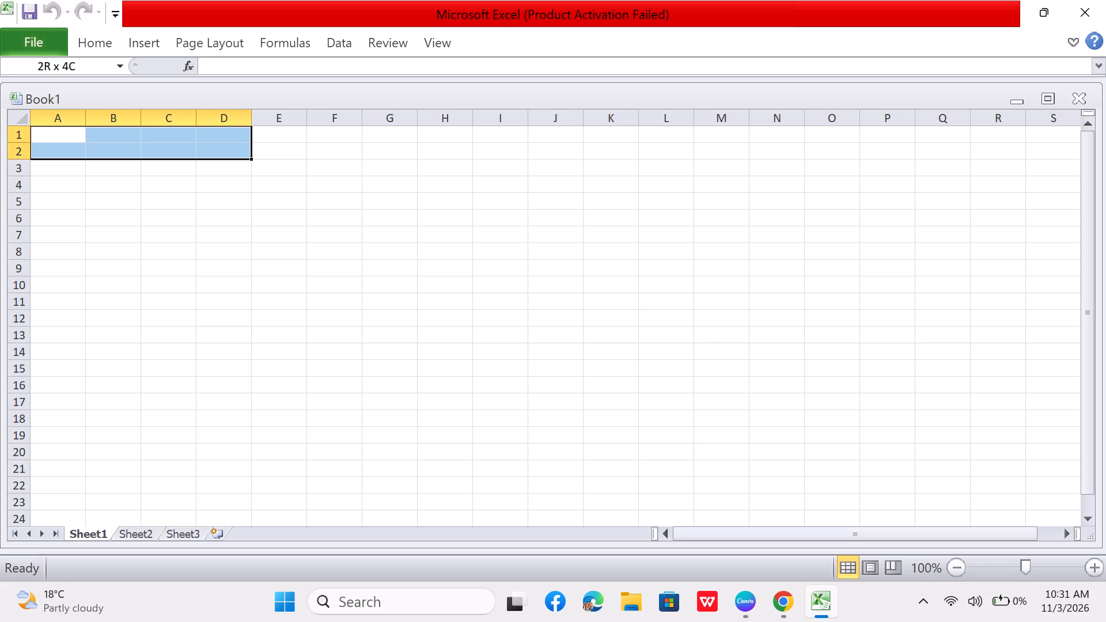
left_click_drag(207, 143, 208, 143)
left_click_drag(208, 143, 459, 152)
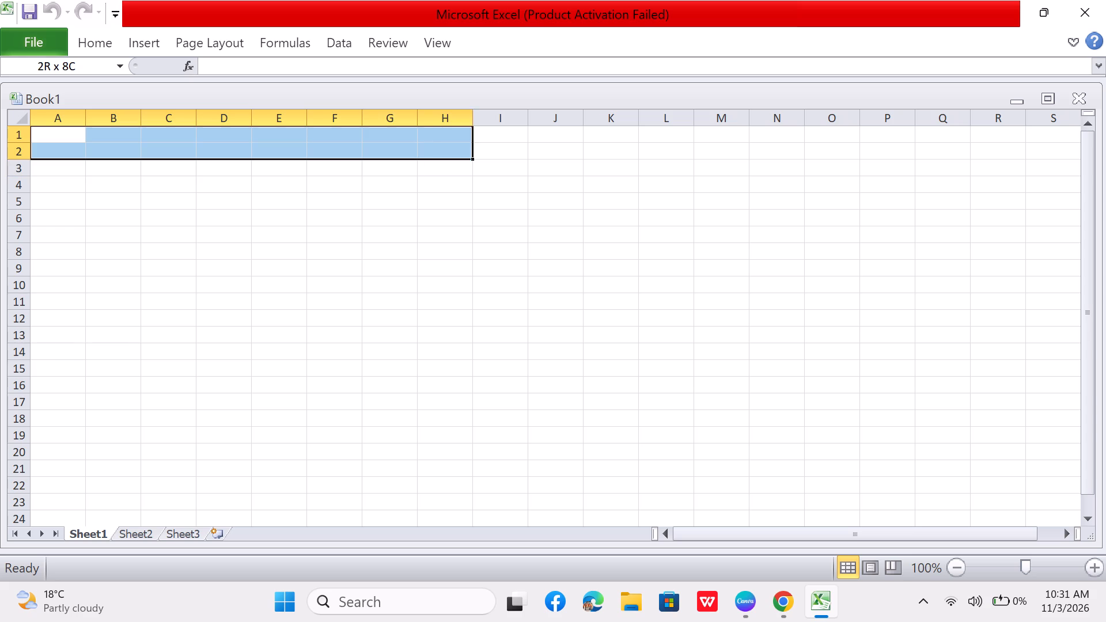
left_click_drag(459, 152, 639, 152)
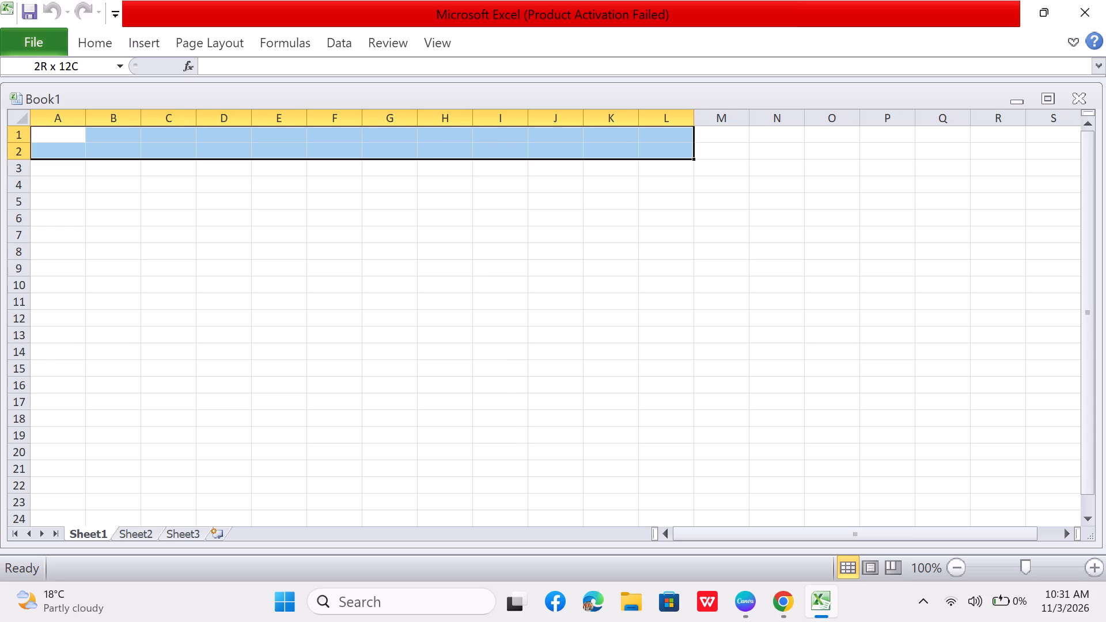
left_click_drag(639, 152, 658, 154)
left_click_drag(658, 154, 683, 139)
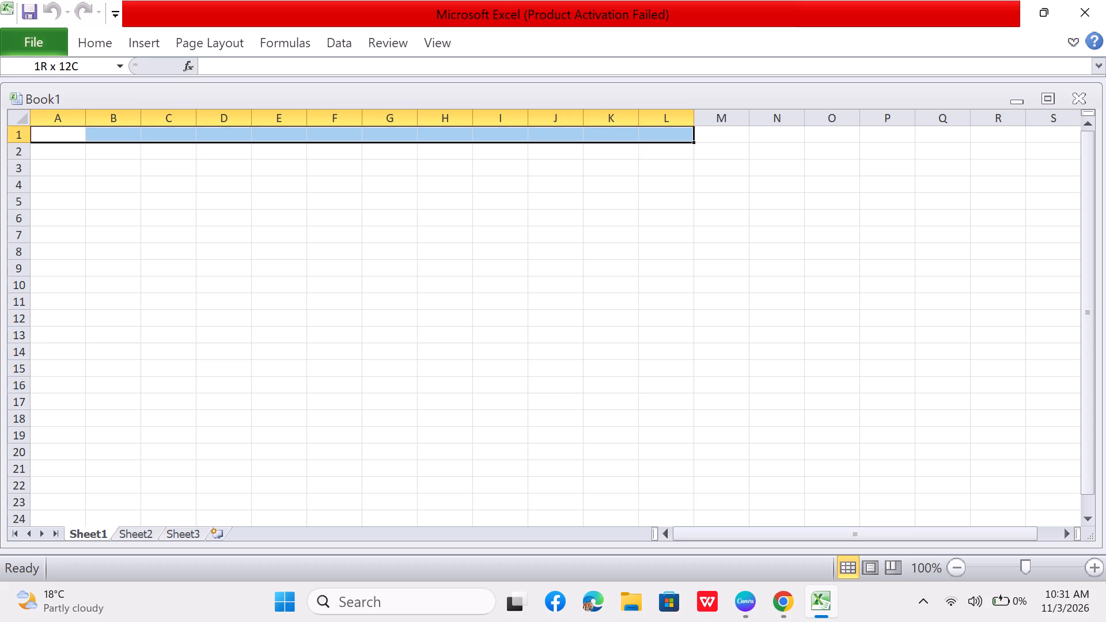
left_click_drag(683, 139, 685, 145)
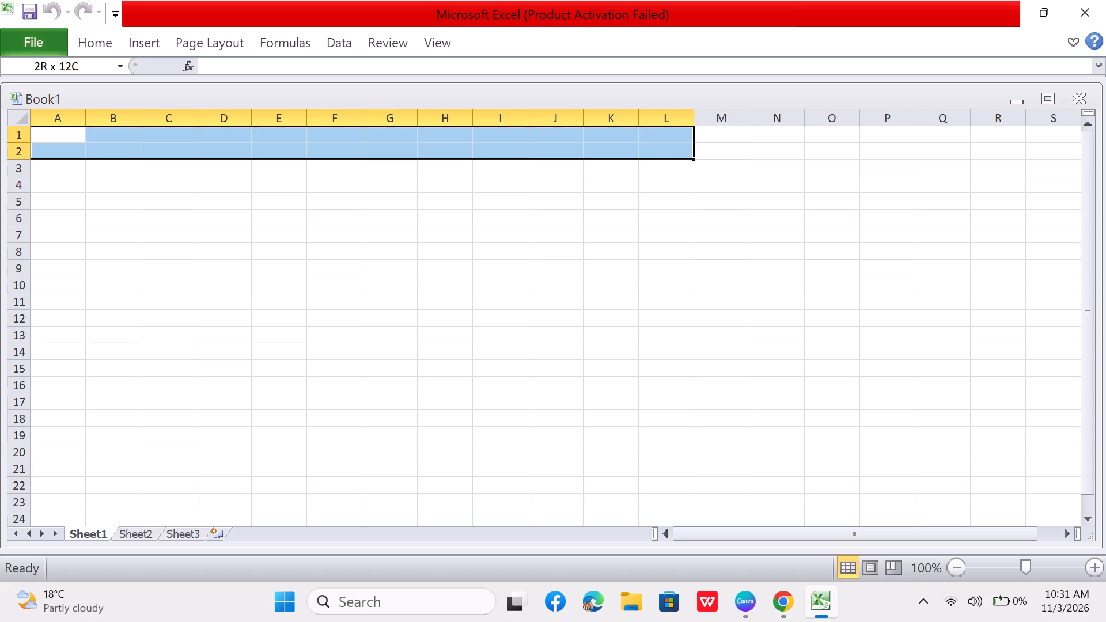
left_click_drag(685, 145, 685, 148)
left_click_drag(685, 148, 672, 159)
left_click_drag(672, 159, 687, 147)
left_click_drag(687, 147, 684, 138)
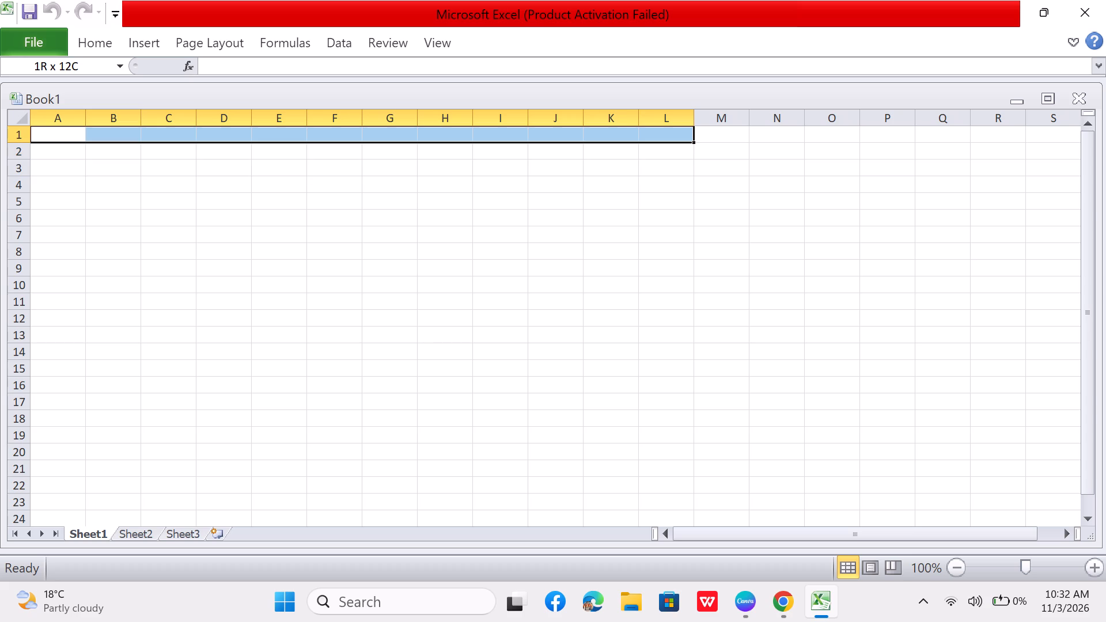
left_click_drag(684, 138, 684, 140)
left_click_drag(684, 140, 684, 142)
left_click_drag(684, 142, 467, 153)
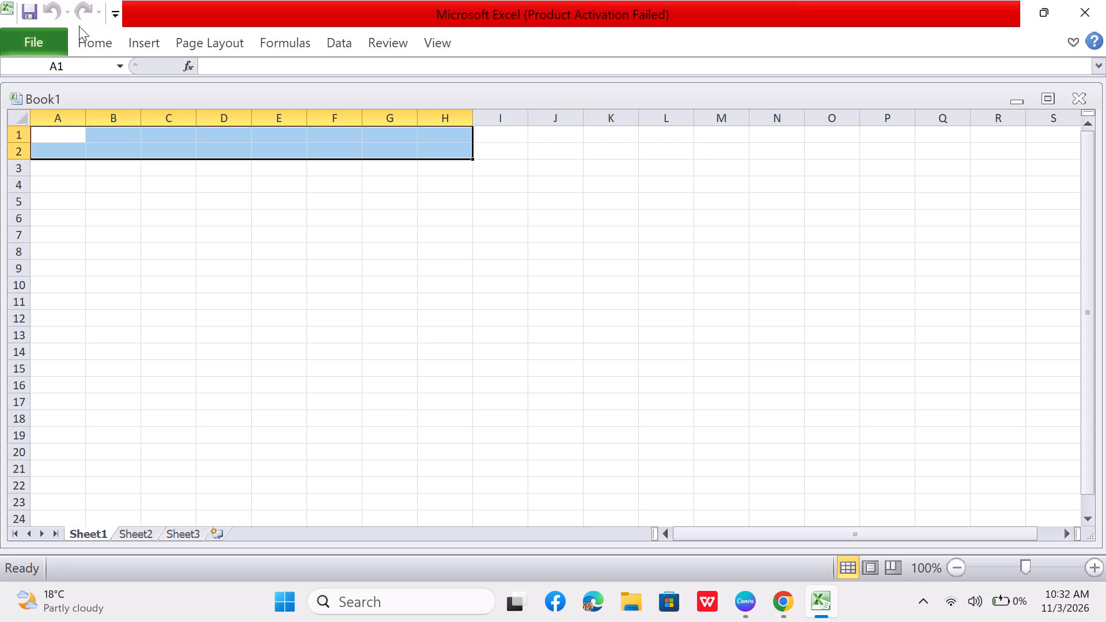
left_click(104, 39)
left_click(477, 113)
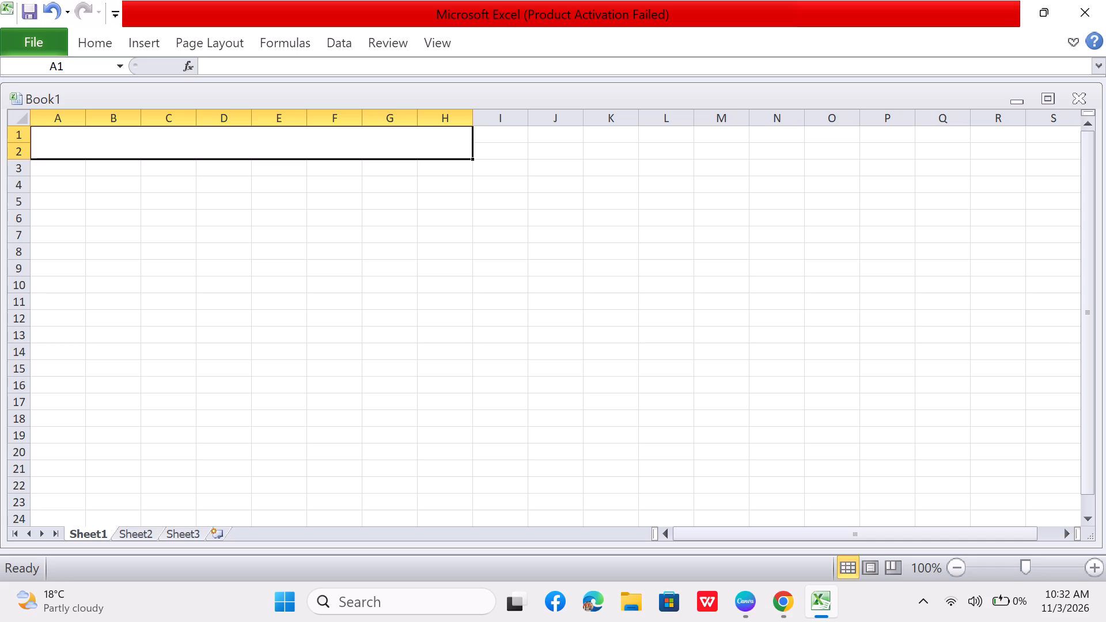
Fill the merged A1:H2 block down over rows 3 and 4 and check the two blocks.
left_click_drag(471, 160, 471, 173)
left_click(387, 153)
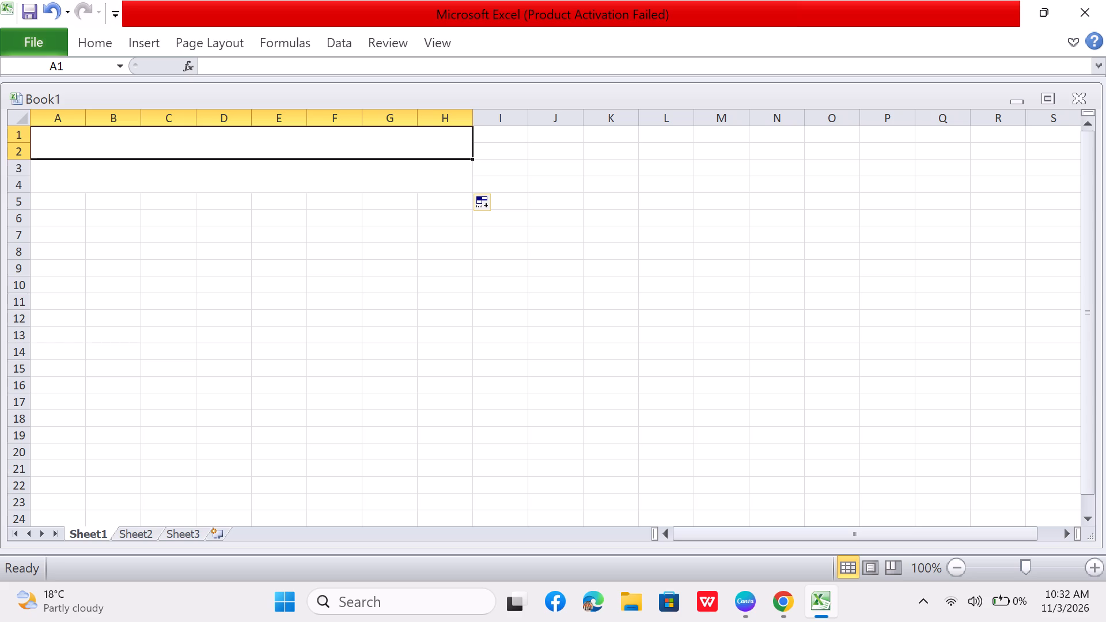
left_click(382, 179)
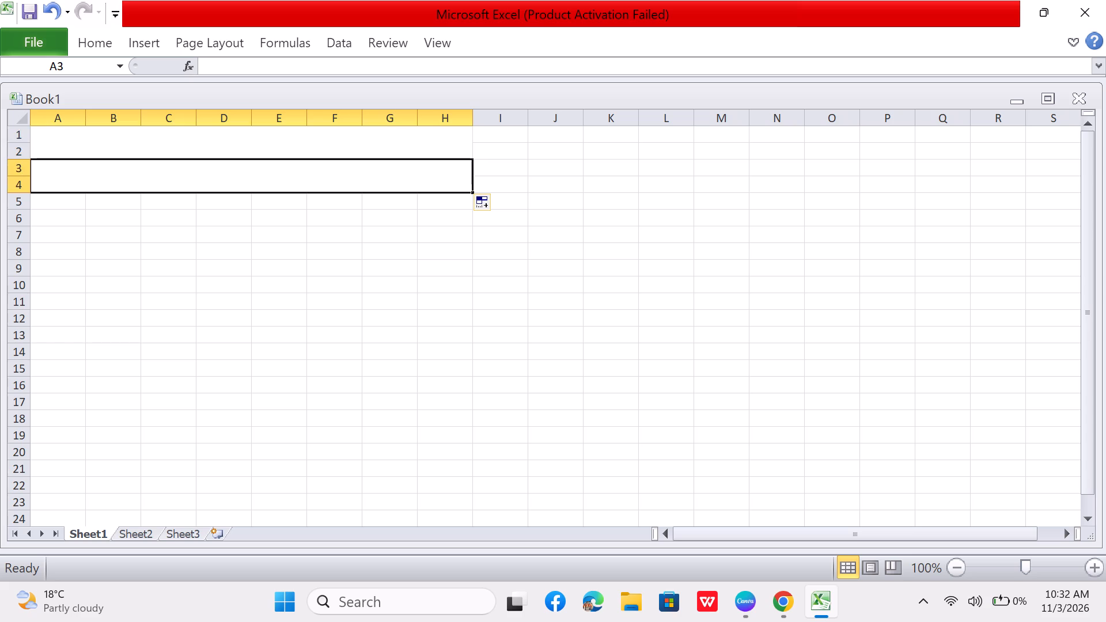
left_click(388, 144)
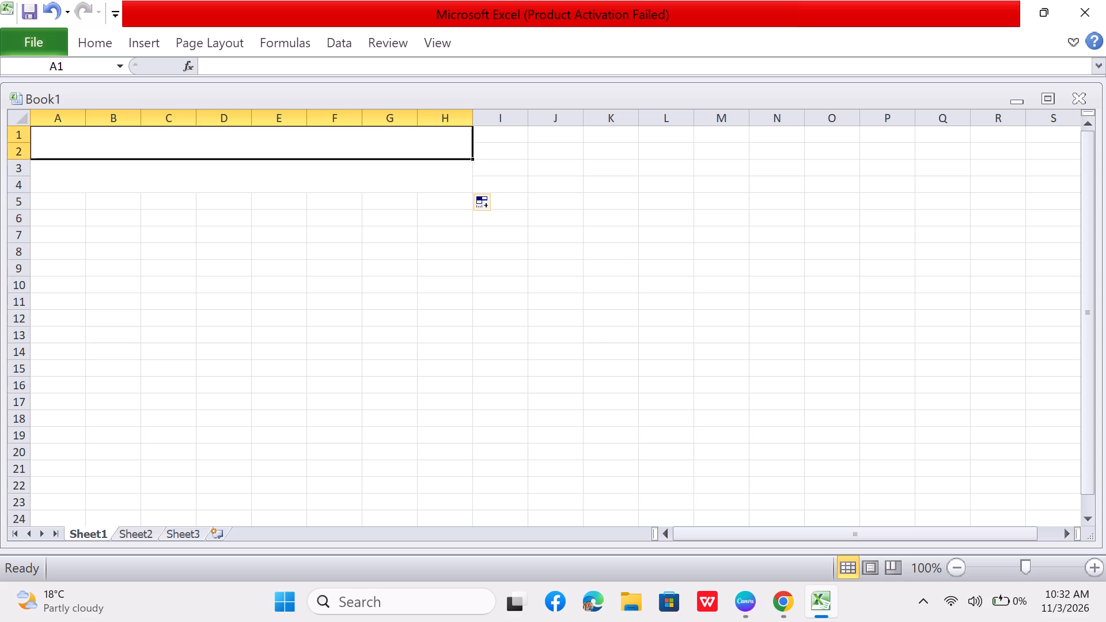
Unmerge the two blocks in A1:H4, and merge and center the whole range as one cell.
left_click_drag(36, 130, 41, 171)
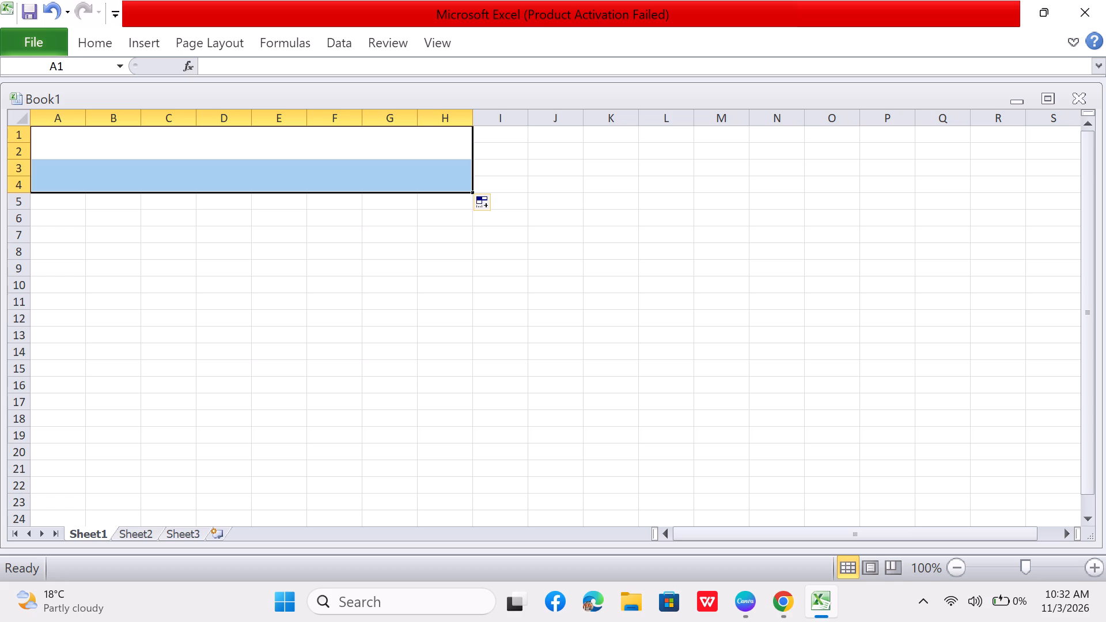
left_click(103, 45)
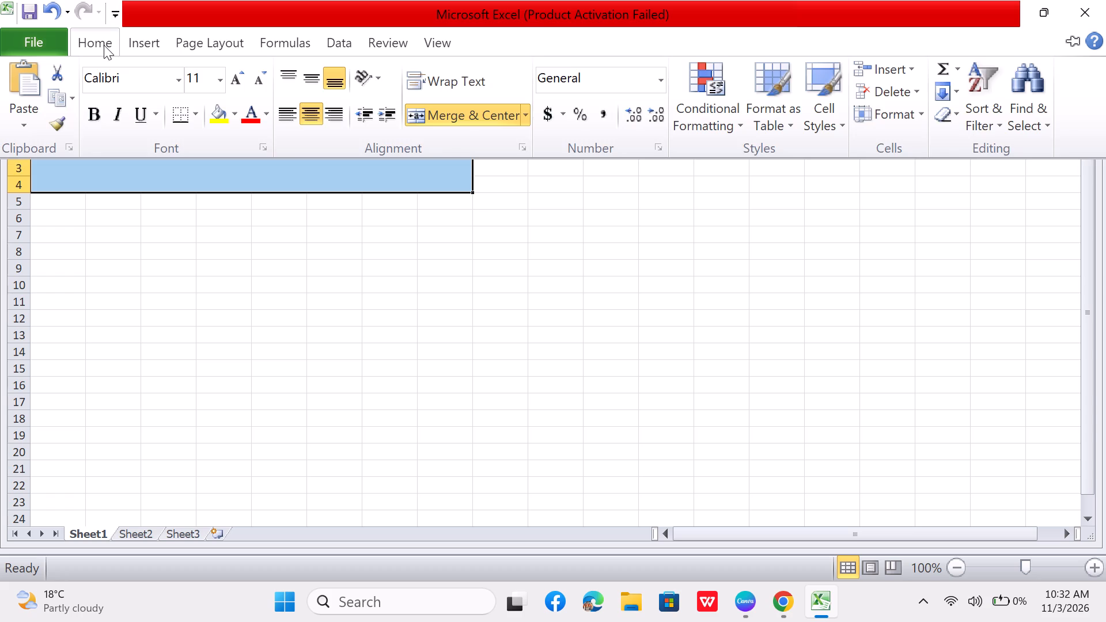
left_click(465, 110)
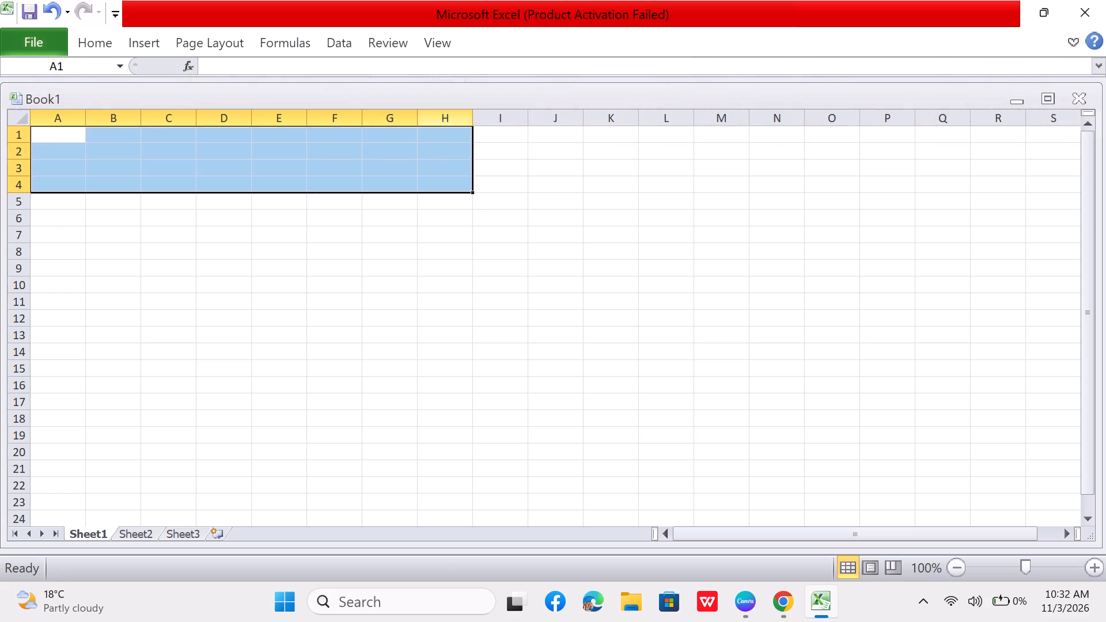
left_click(100, 45)
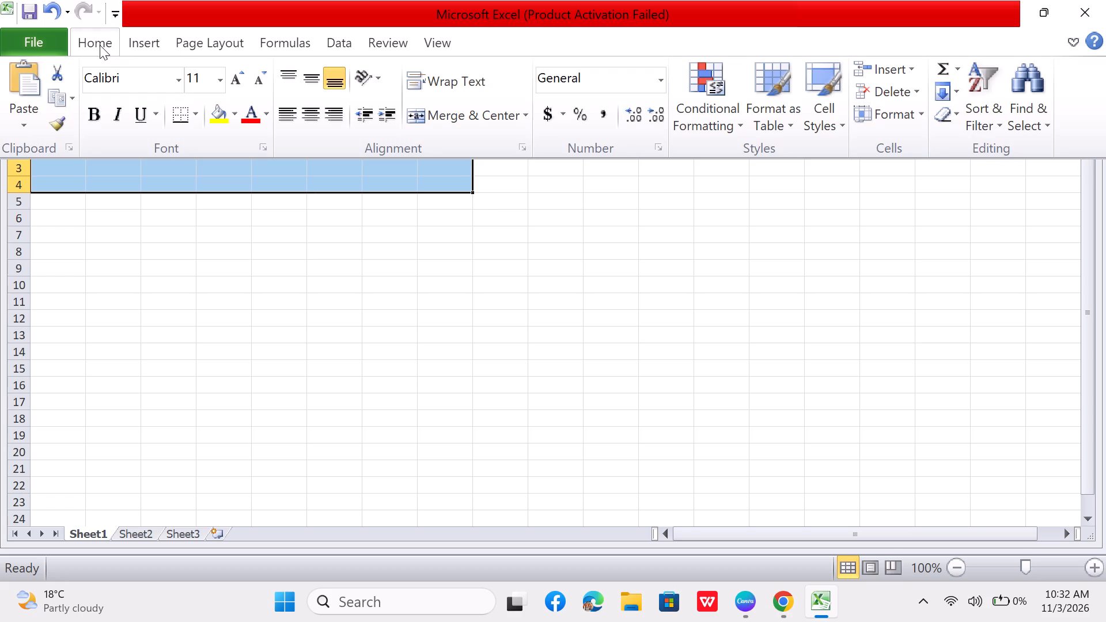
left_click(471, 121)
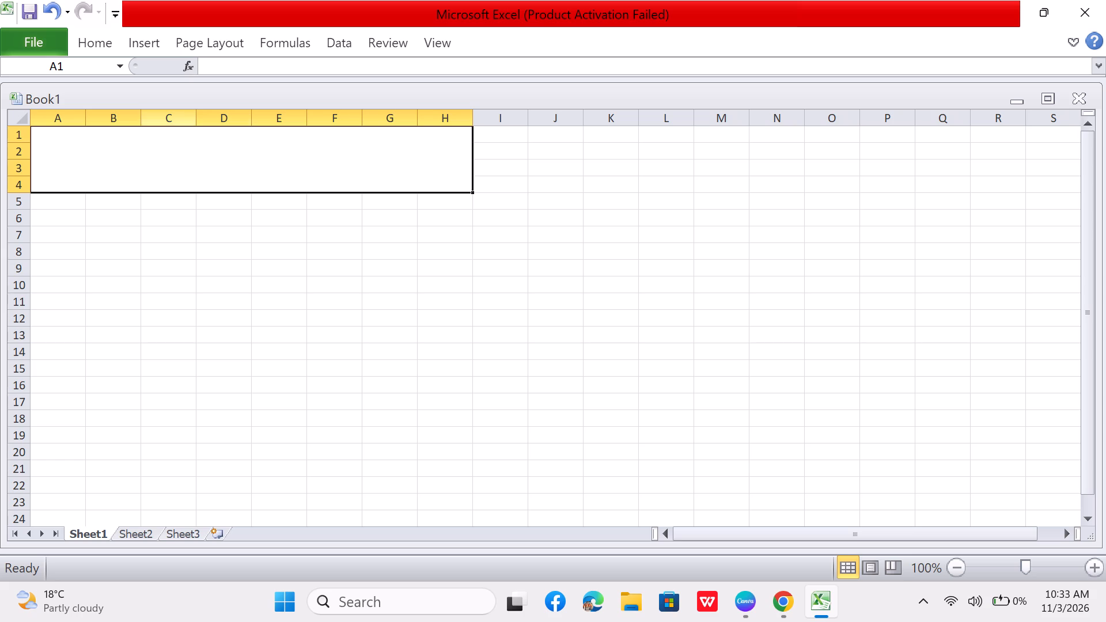
Enter the title BILLING in the merged cell A1:H4.
left_click(154, 141)
double_click(164, 139)
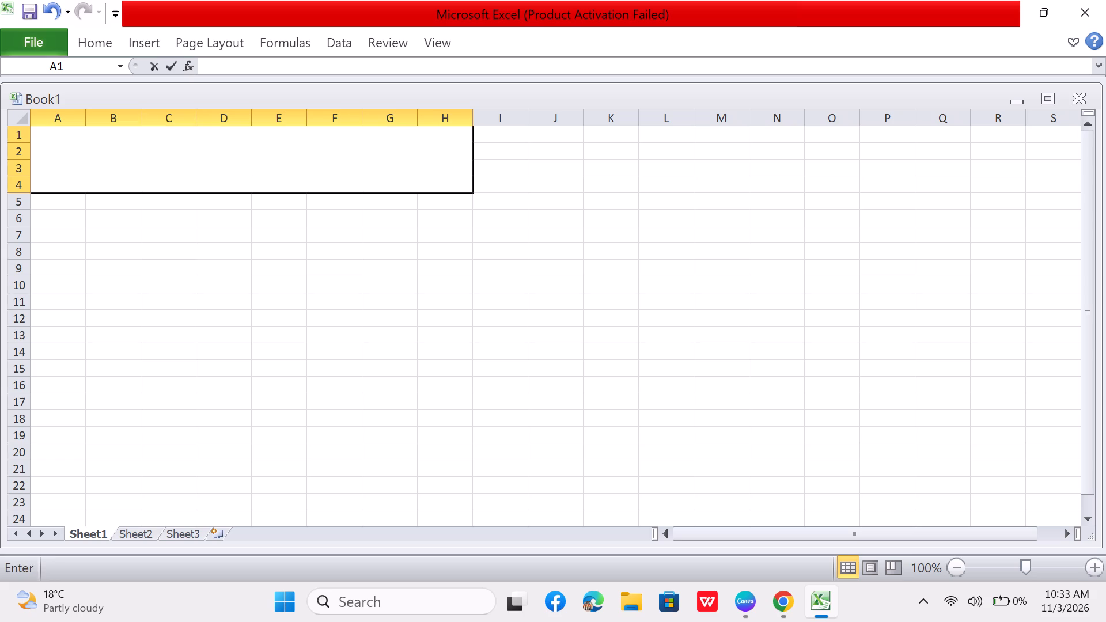
left_click(127, 139)
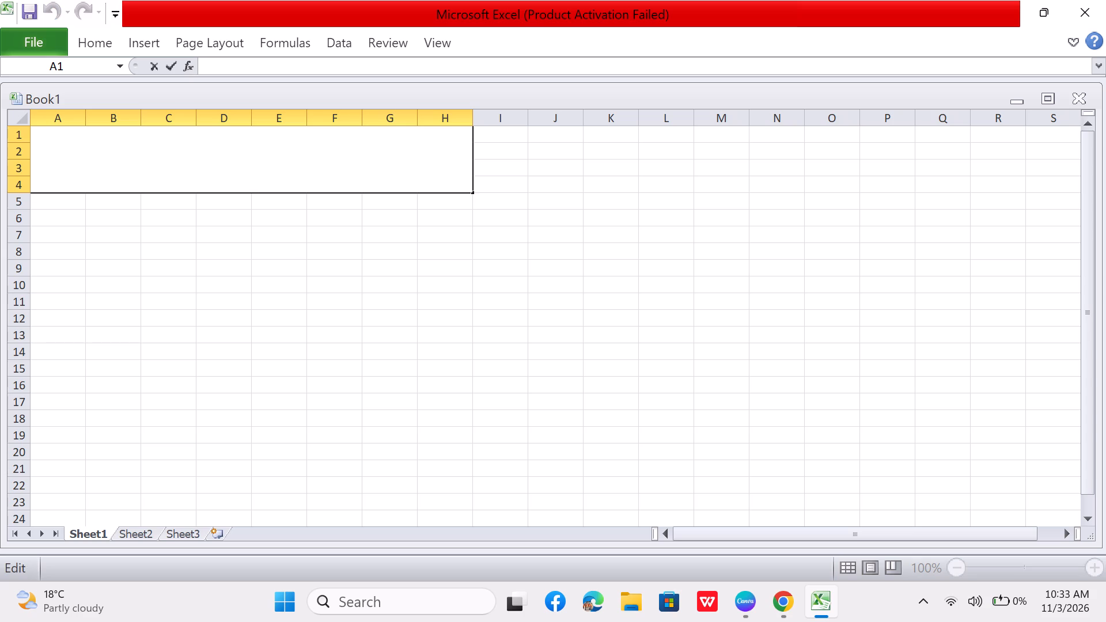
key("BackSpace")
key("BackSpace")
key("BackSpace")
key("BackSpace")
key("BackSpace")
key("BackSpace")
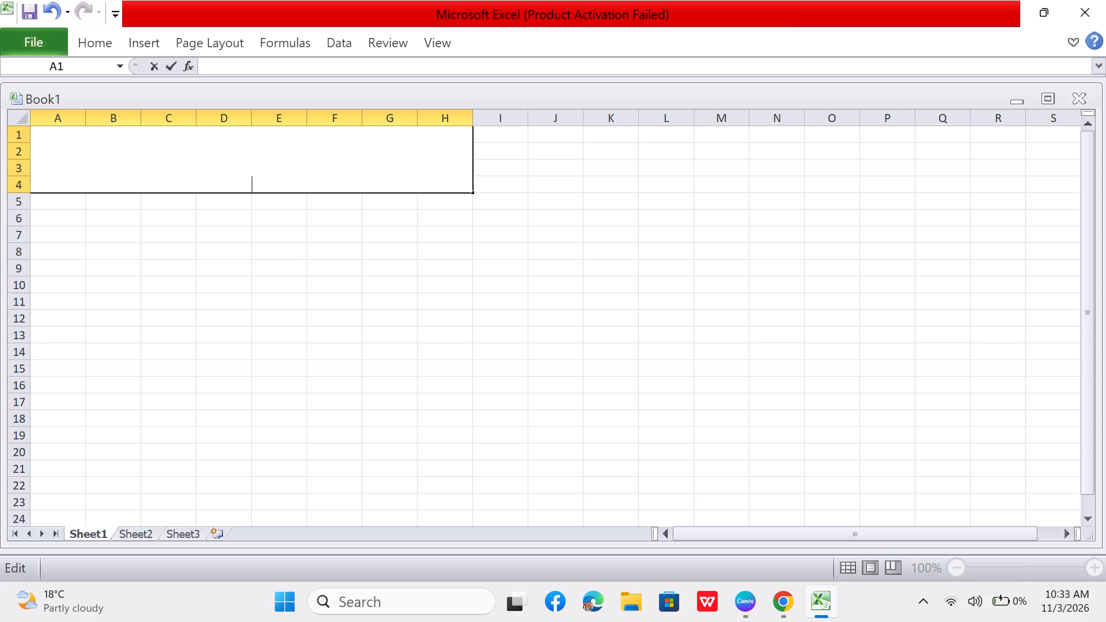
left_click(165, 141)
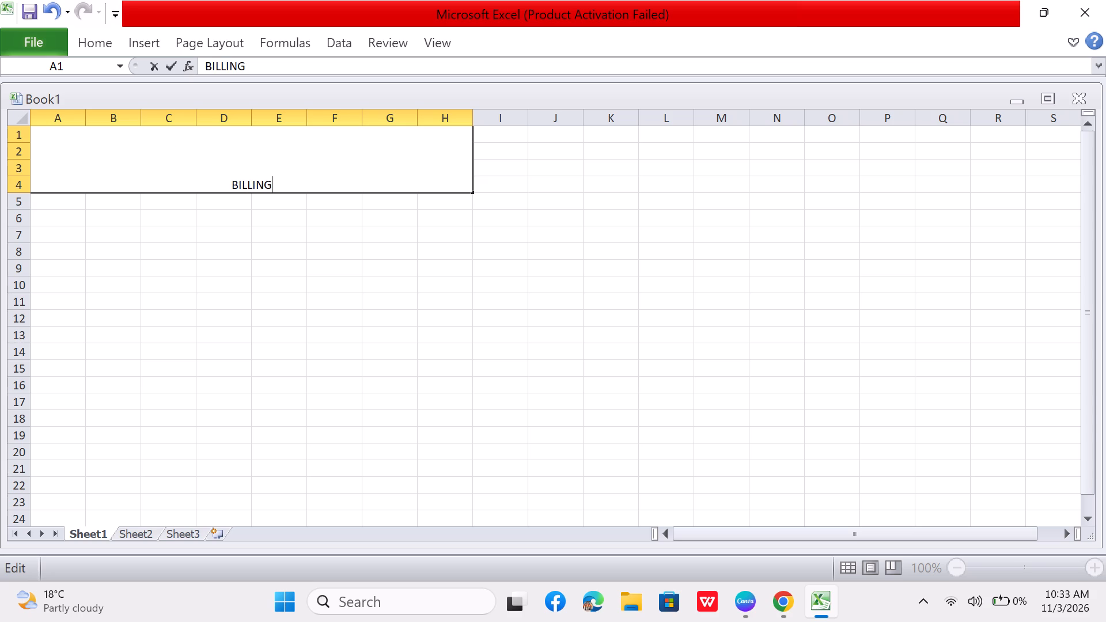
key("space")
key("Return")
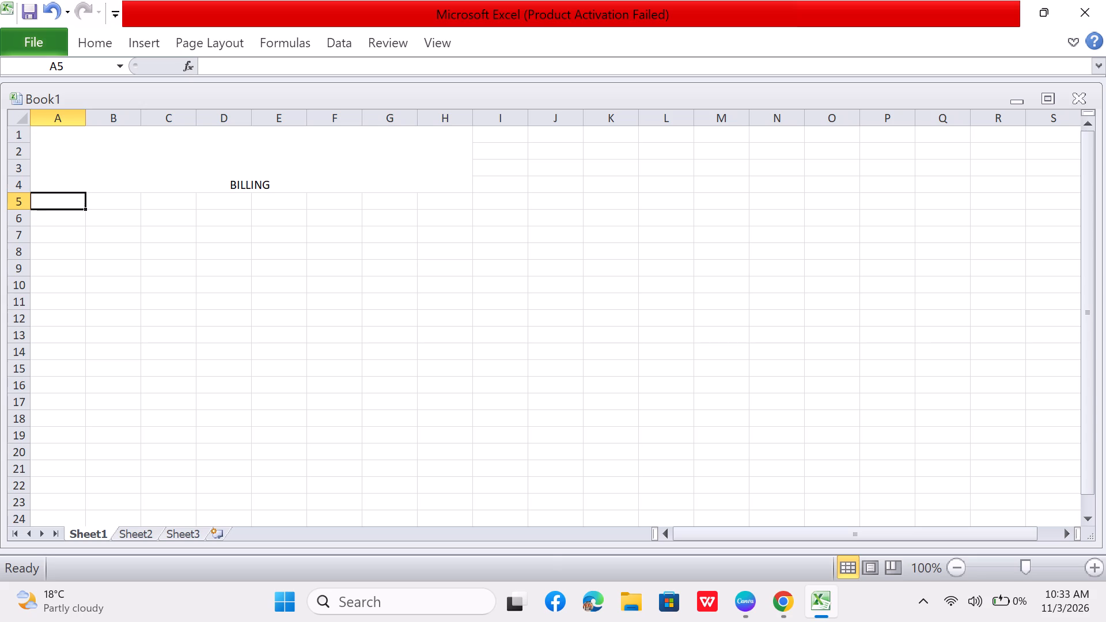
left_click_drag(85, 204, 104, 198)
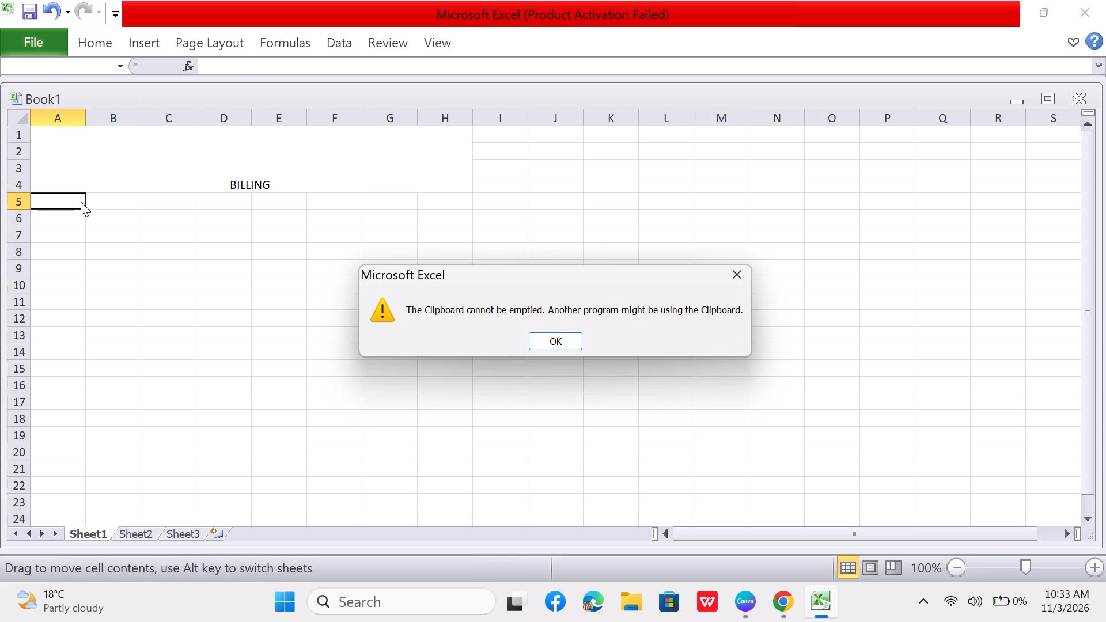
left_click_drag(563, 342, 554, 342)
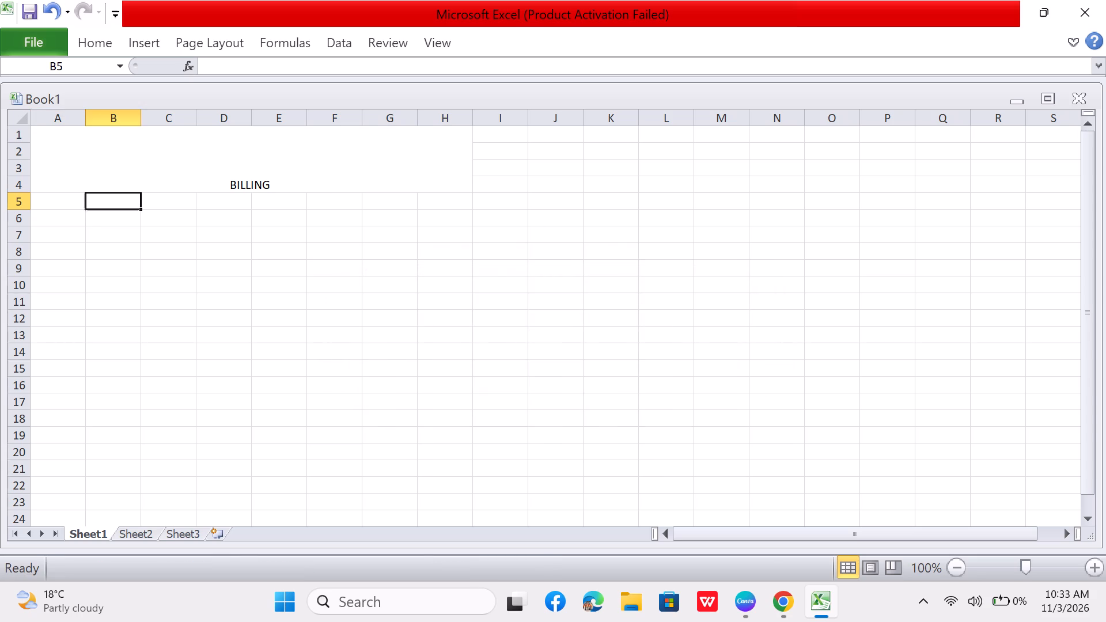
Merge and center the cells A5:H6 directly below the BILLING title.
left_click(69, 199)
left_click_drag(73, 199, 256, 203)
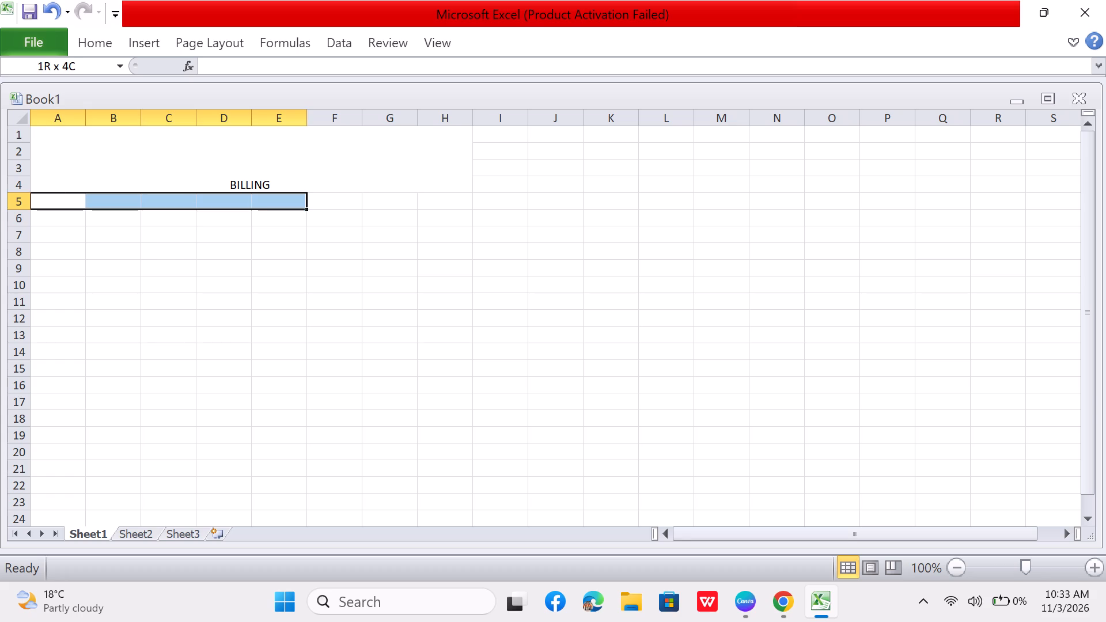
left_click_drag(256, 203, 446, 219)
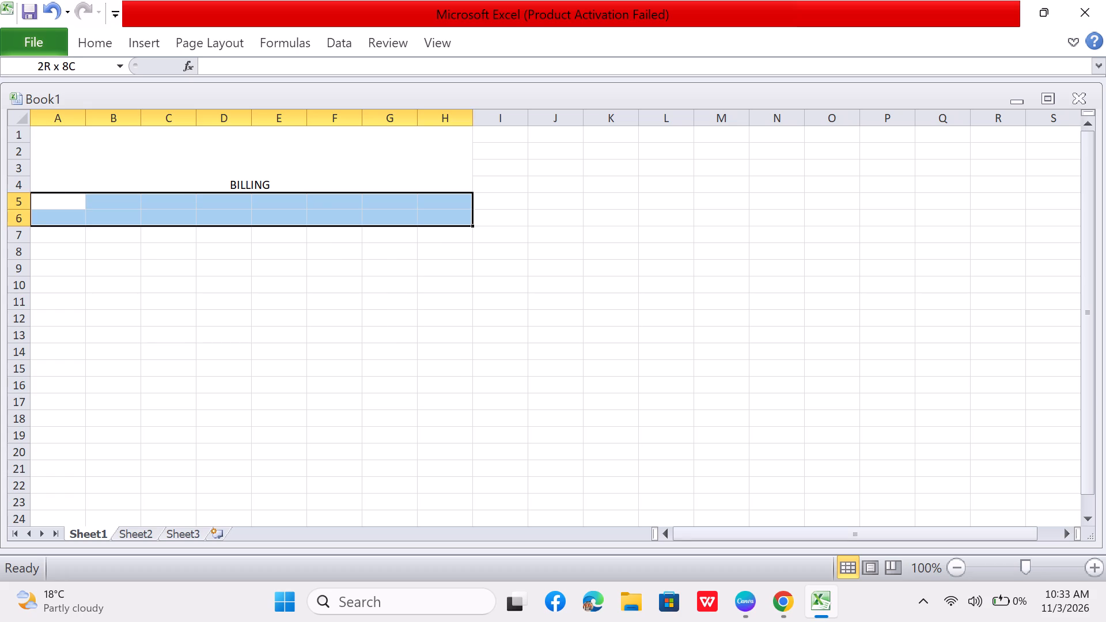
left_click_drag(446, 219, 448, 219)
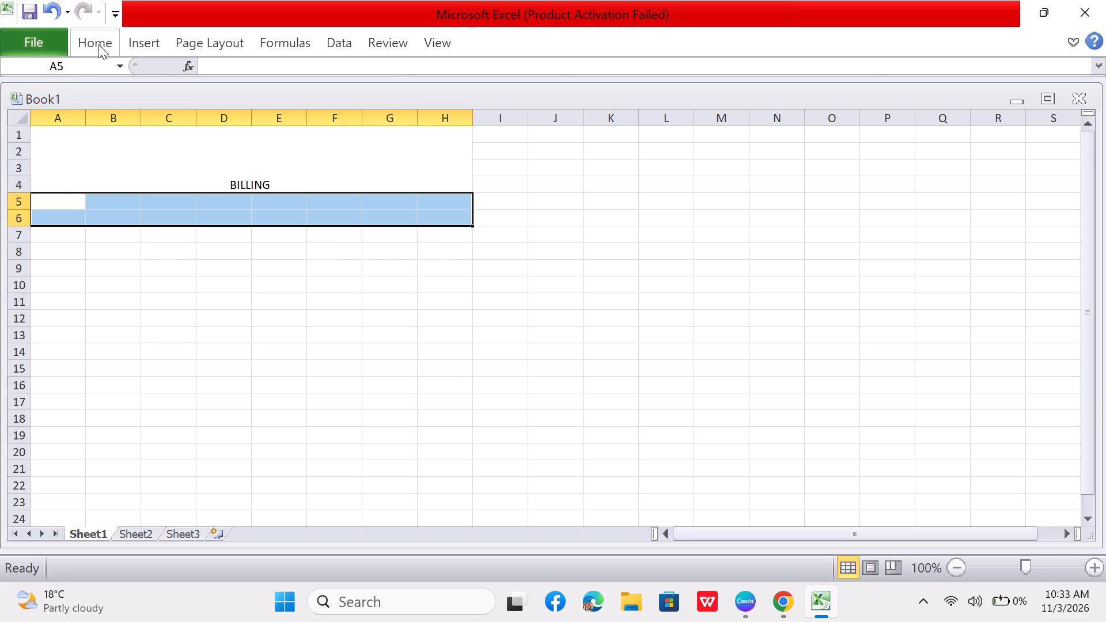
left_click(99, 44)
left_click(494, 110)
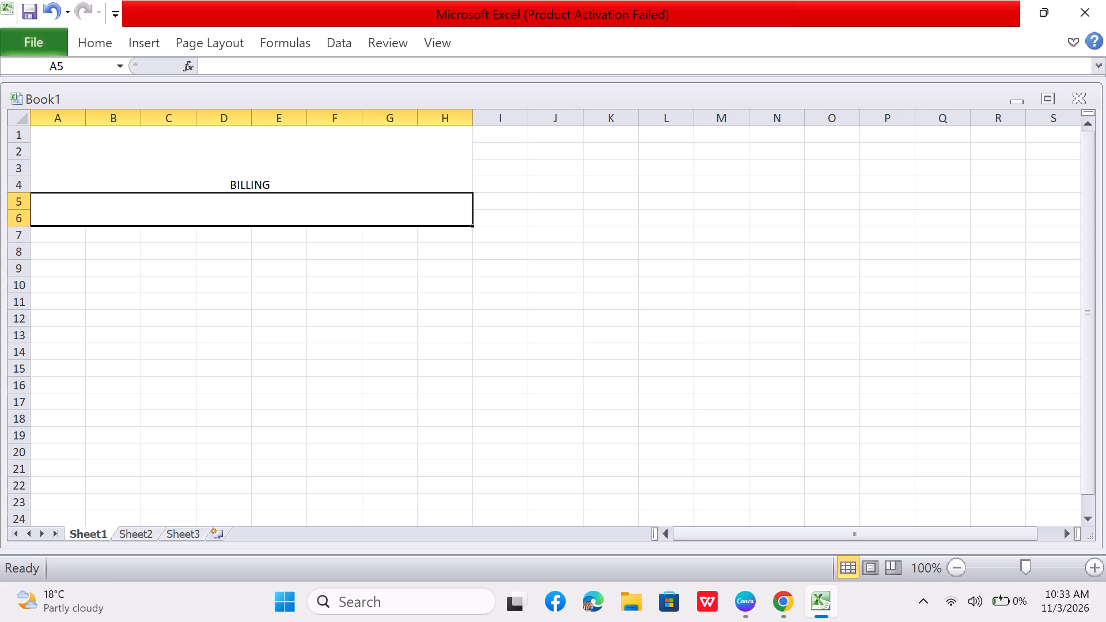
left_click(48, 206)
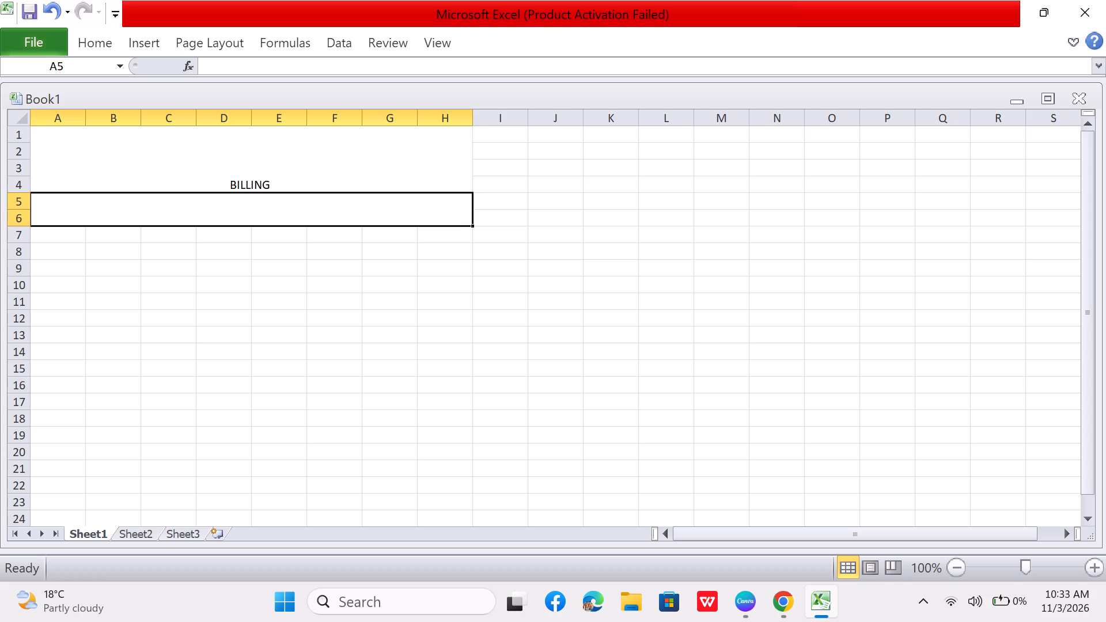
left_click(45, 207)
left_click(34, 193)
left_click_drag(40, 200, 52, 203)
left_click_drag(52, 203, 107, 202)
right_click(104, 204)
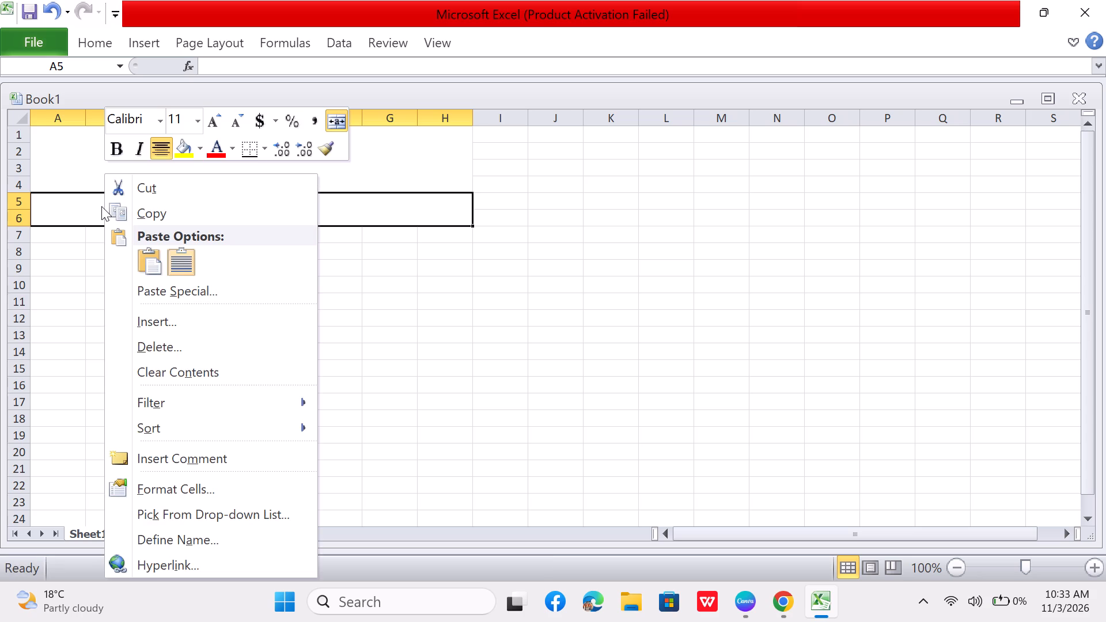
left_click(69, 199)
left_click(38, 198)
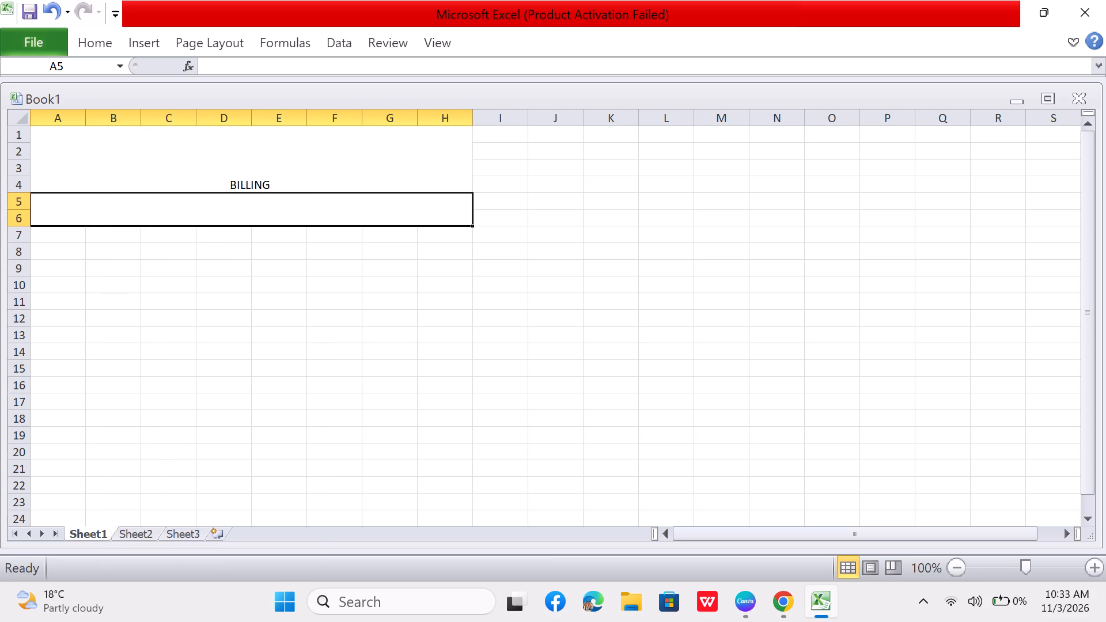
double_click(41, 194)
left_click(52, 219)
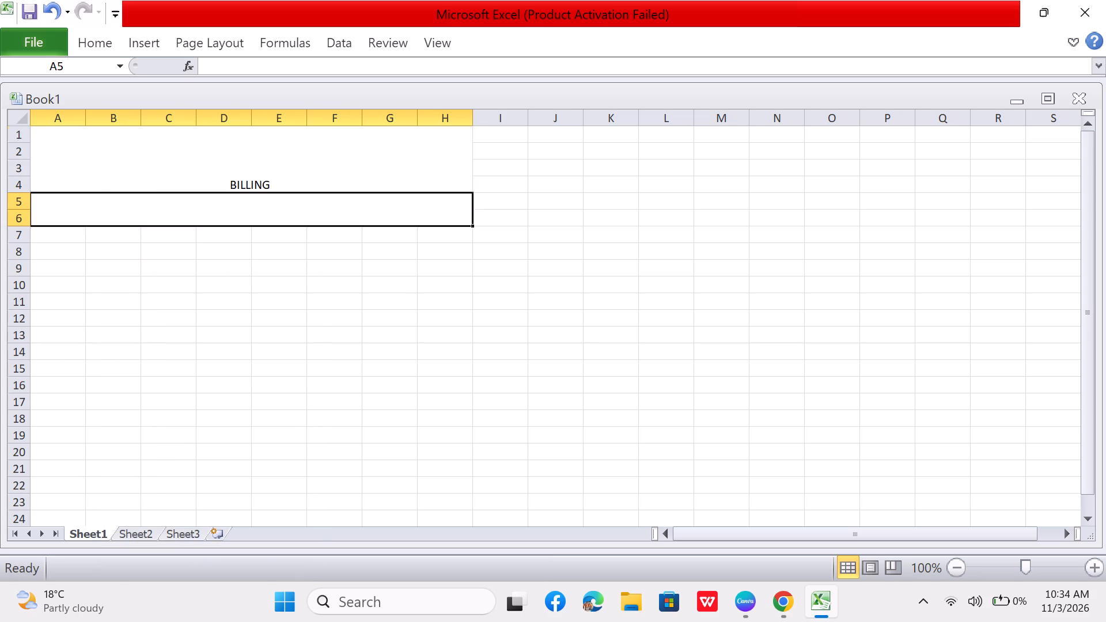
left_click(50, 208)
Unmerge the title block and the block below it in A1:H6, and merge and center the whole range as one cell.
left_click_drag(43, 209, 353, 183)
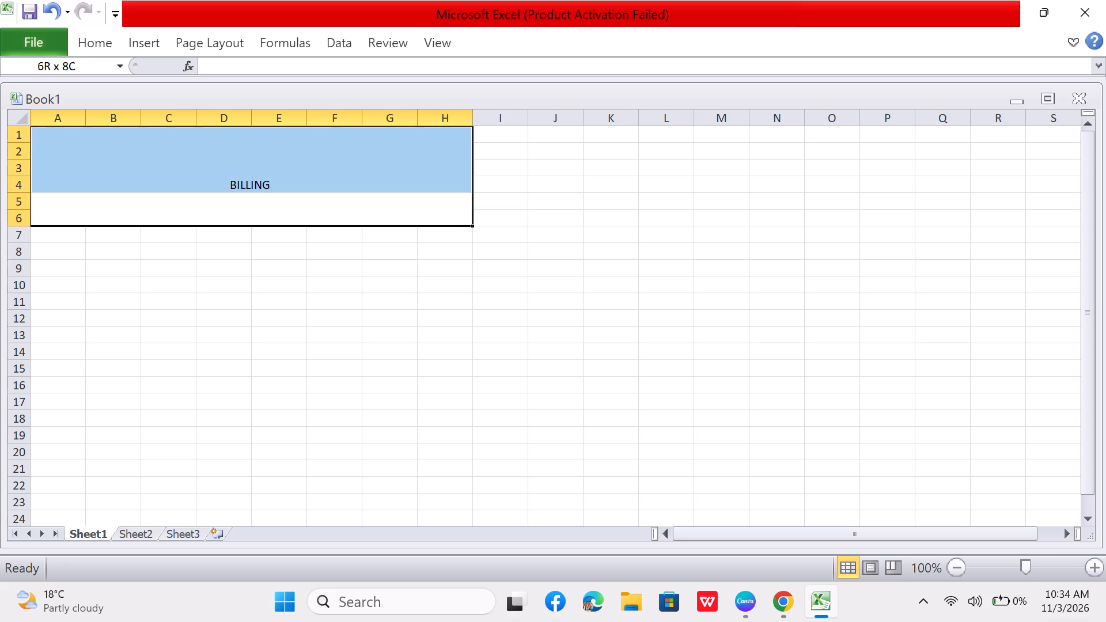
left_click_drag(353, 183, 358, 183)
left_click_drag(358, 183, 60, 231)
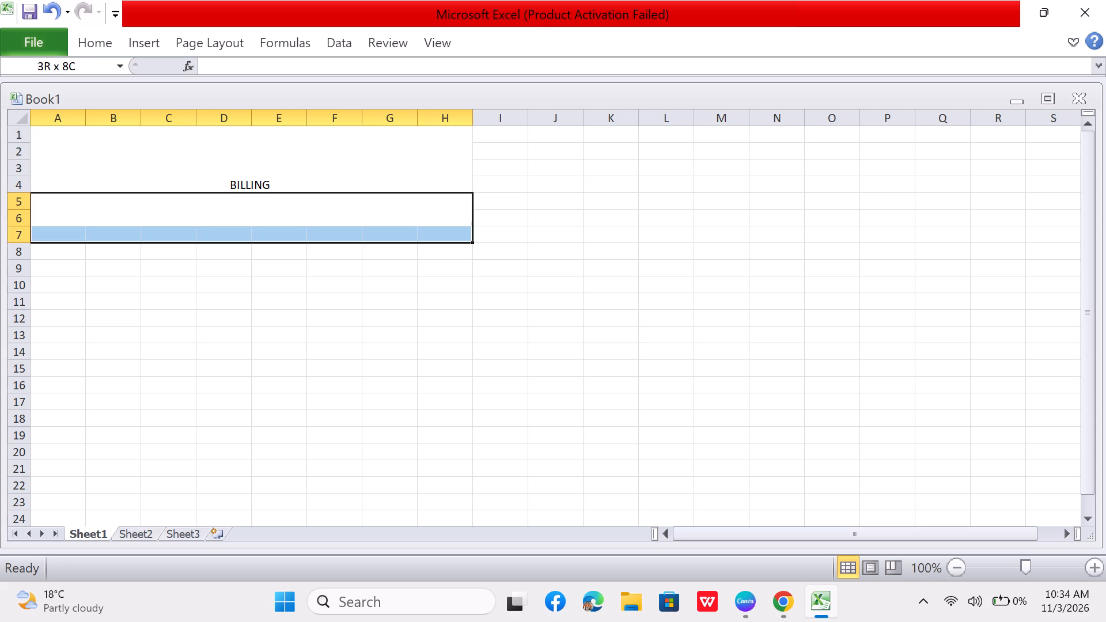
left_click_drag(60, 231, 63, 194)
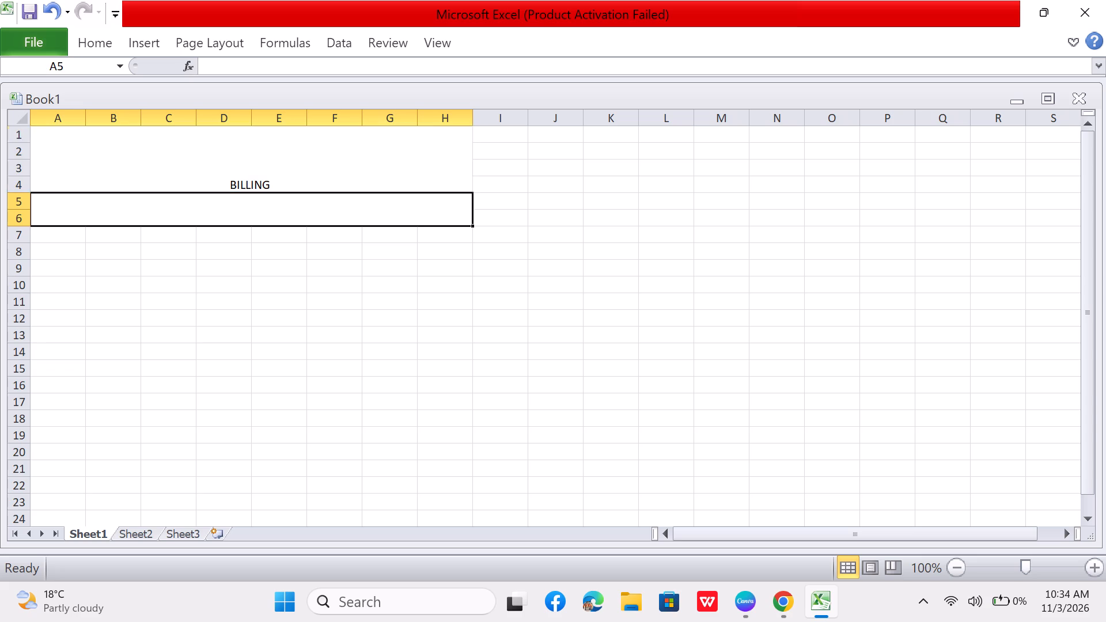
left_click_drag(63, 194, 64, 185)
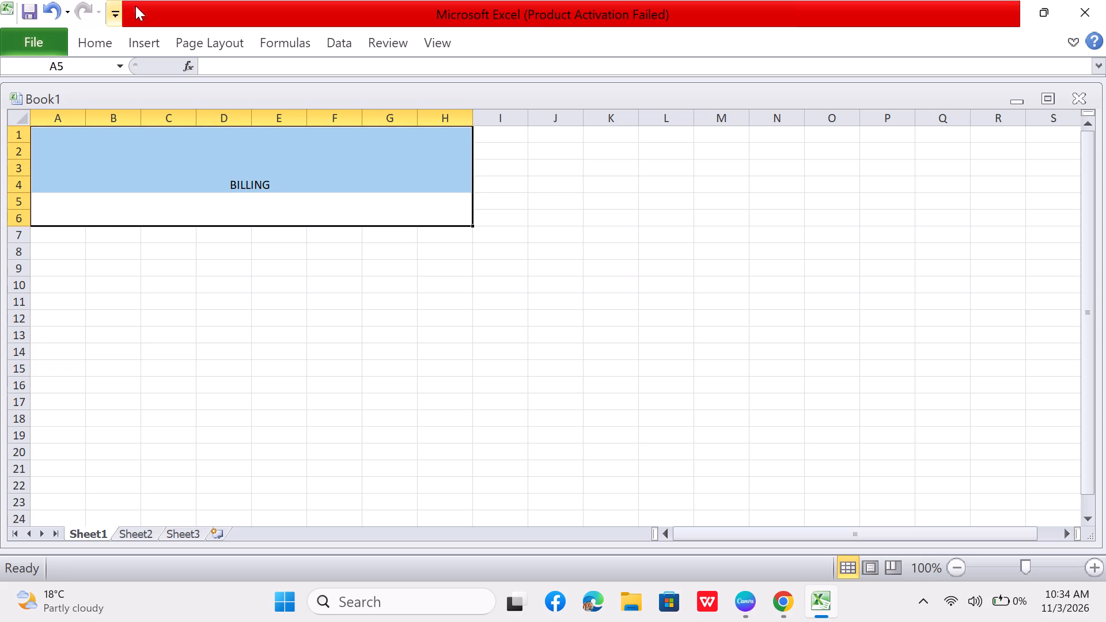
left_click(88, 34)
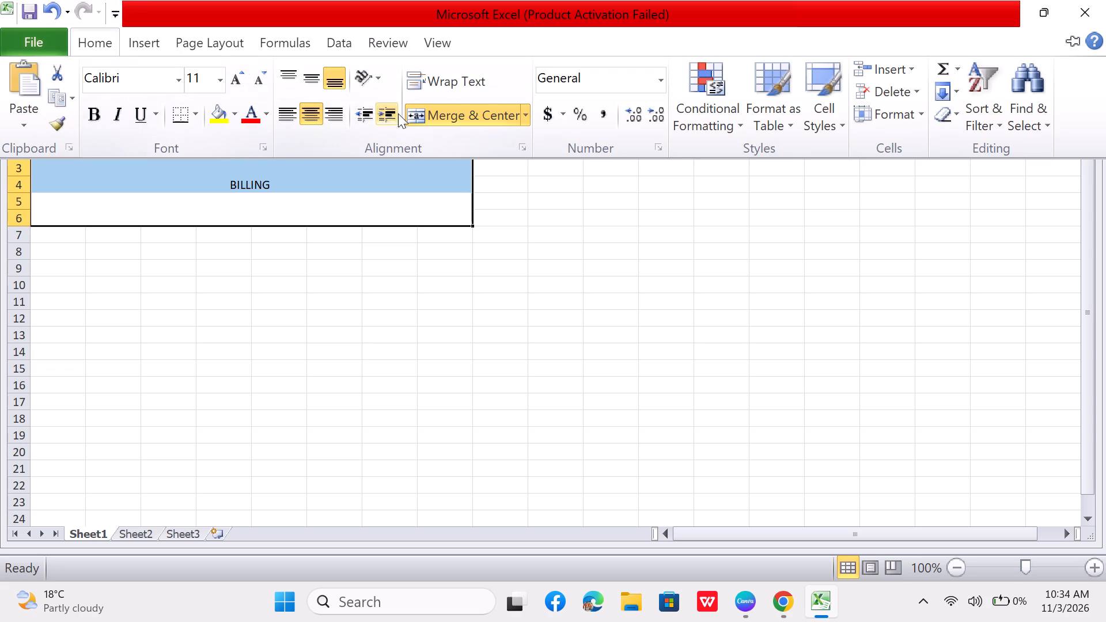
left_click(441, 109)
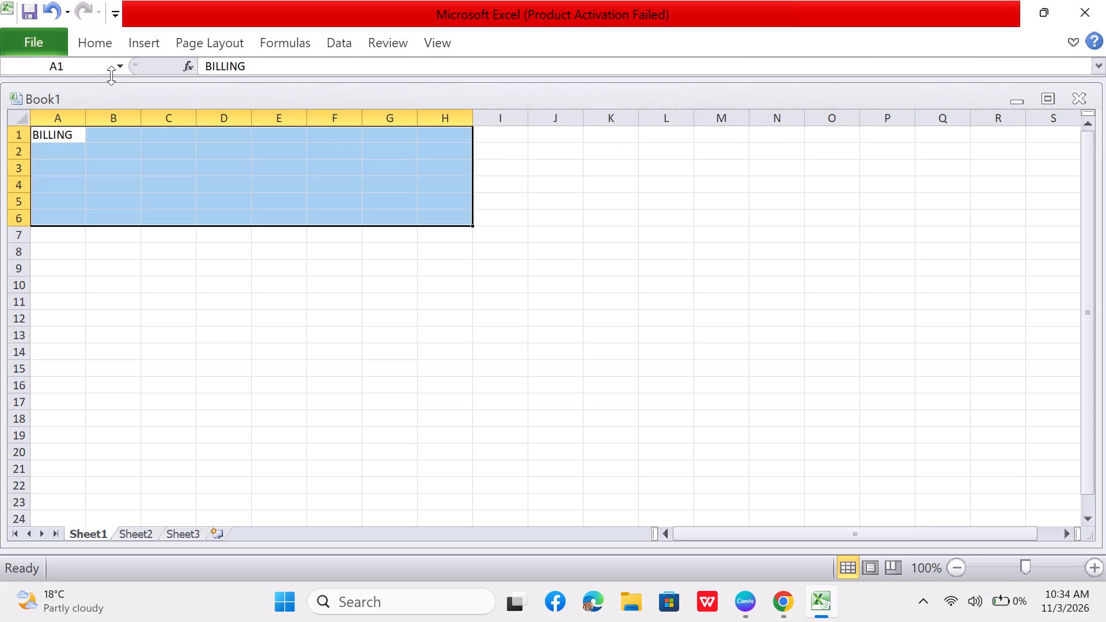
left_click(107, 40)
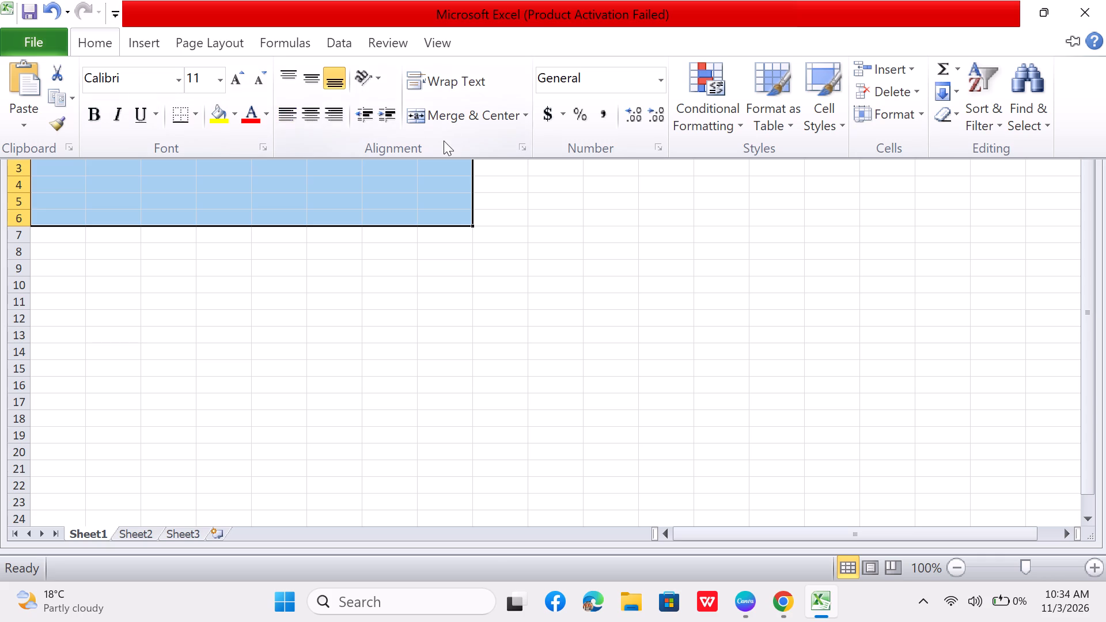
left_click(472, 112)
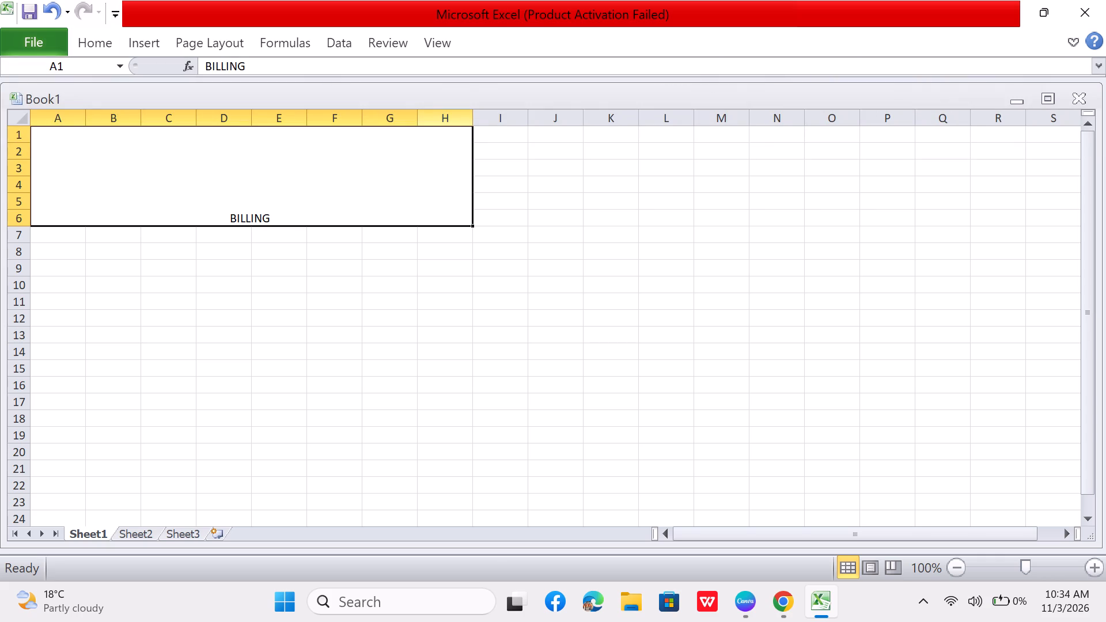
Extend the title in the merged cell A1:H6 to read BILLING SUBSTRUCTURE WORKS (ALL PROVISIONAL).
left_click(294, 216)
left_click(294, 216)
double_click(286, 218)
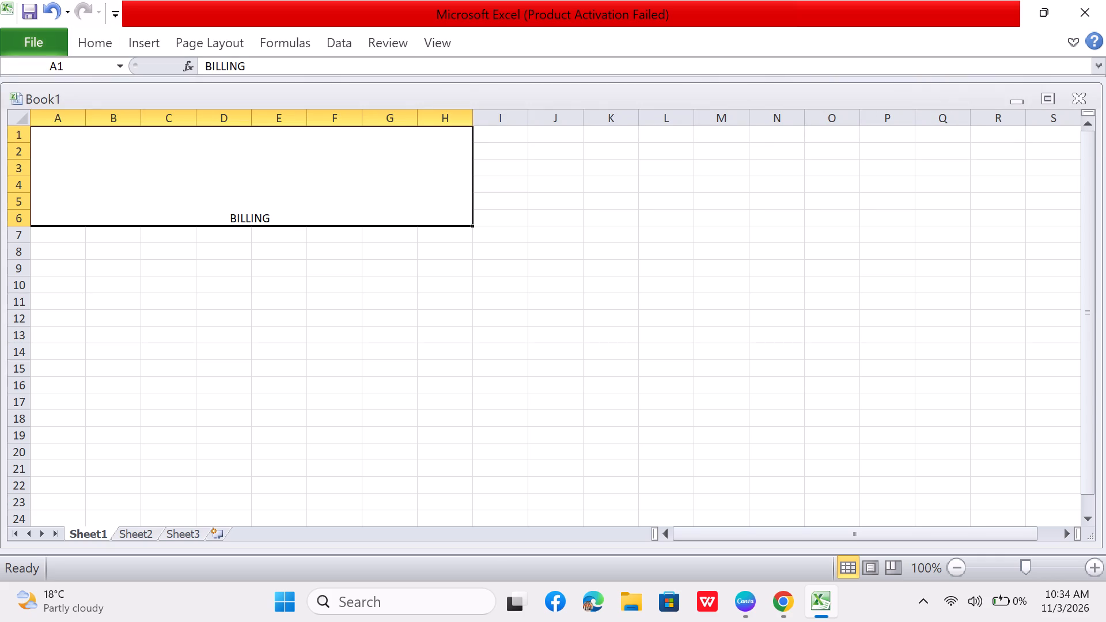
left_click(290, 216)
left_click(290, 214)
left_click(303, 192)
left_click(306, 188)
double_click(324, 201)
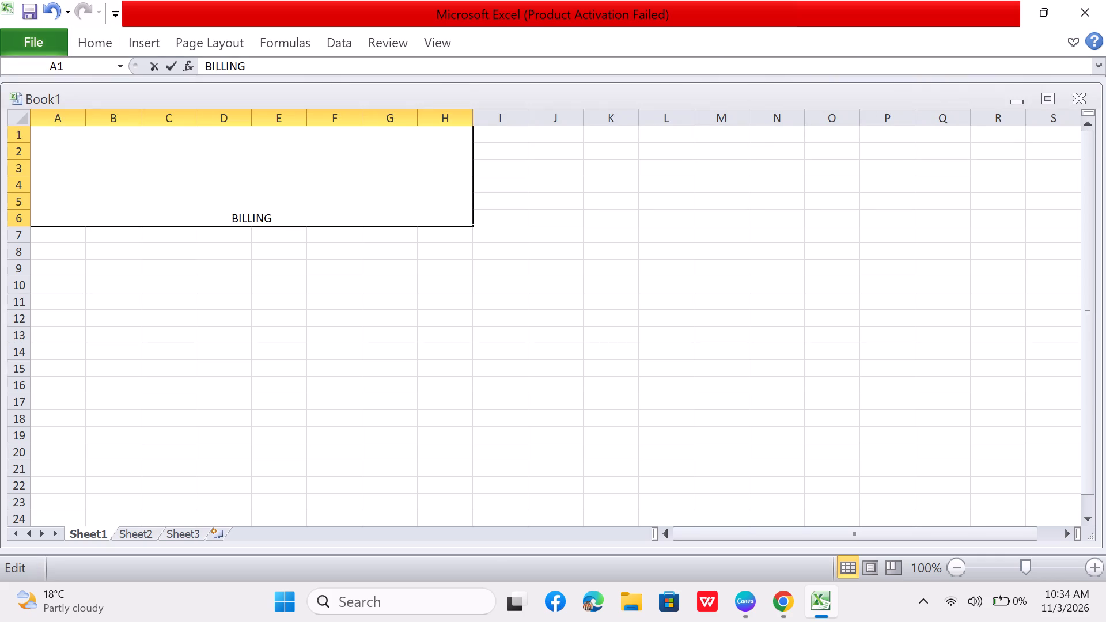
left_click(283, 221)
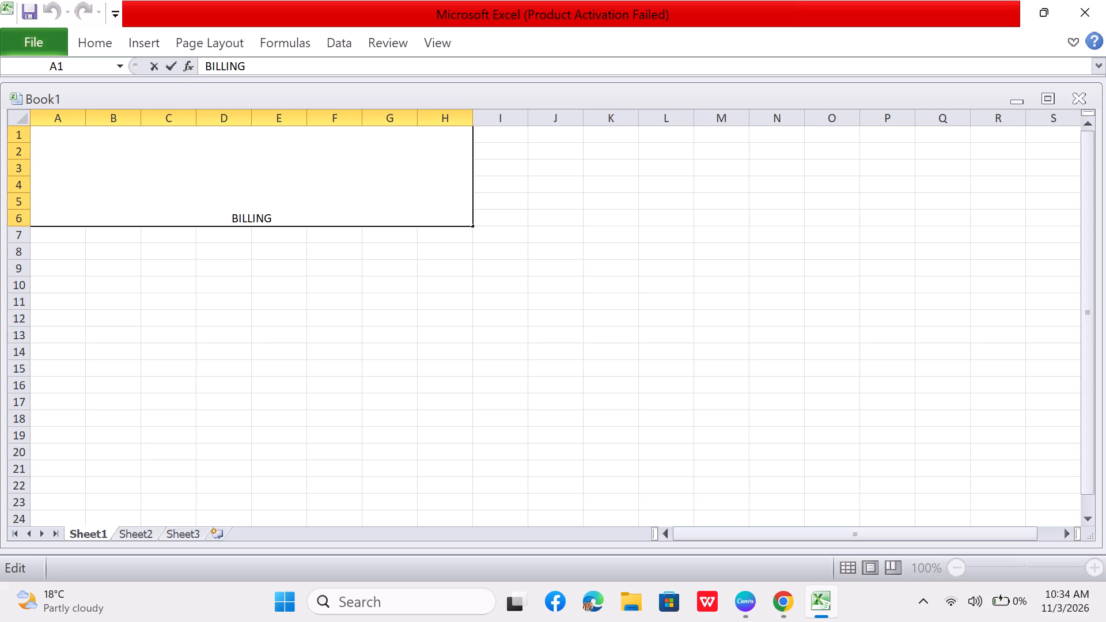
type("SU")
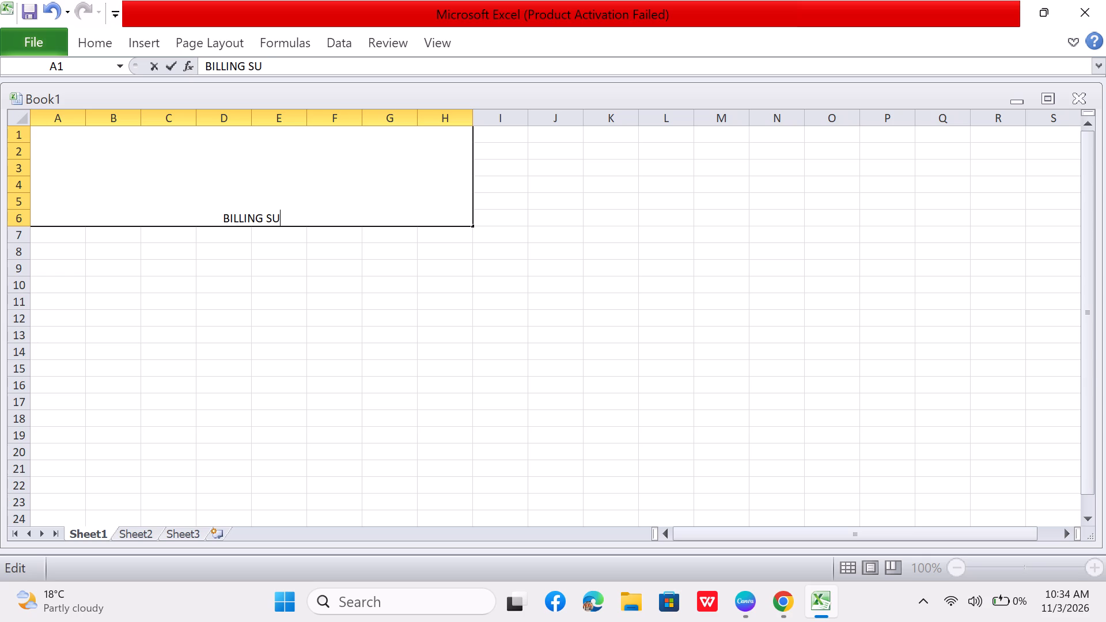
type("BSTRUCT")
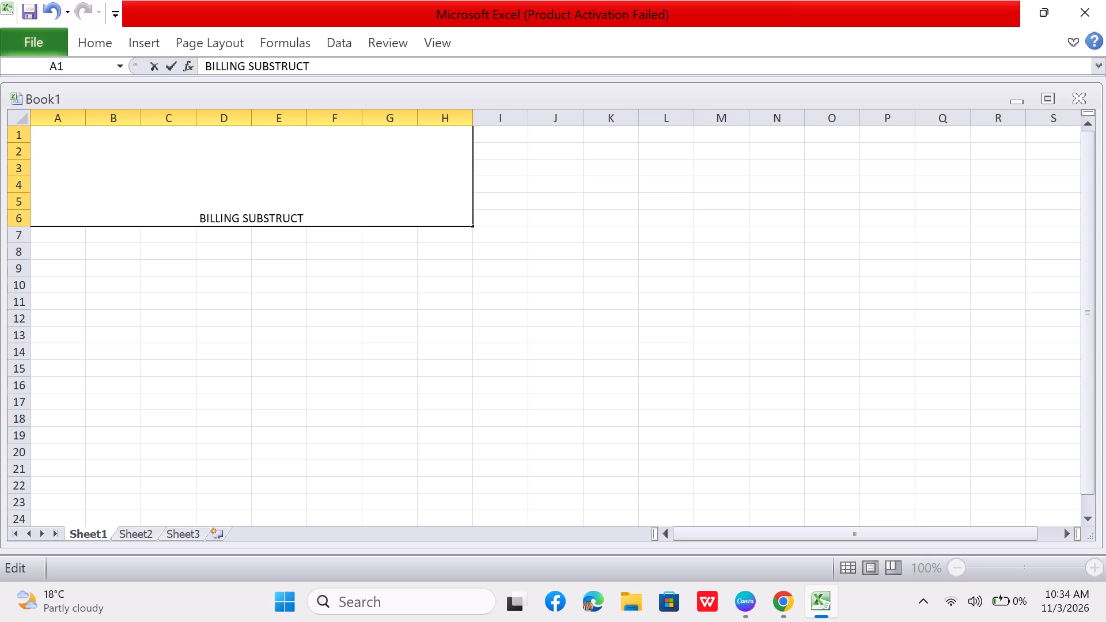
type("URE WORKS")
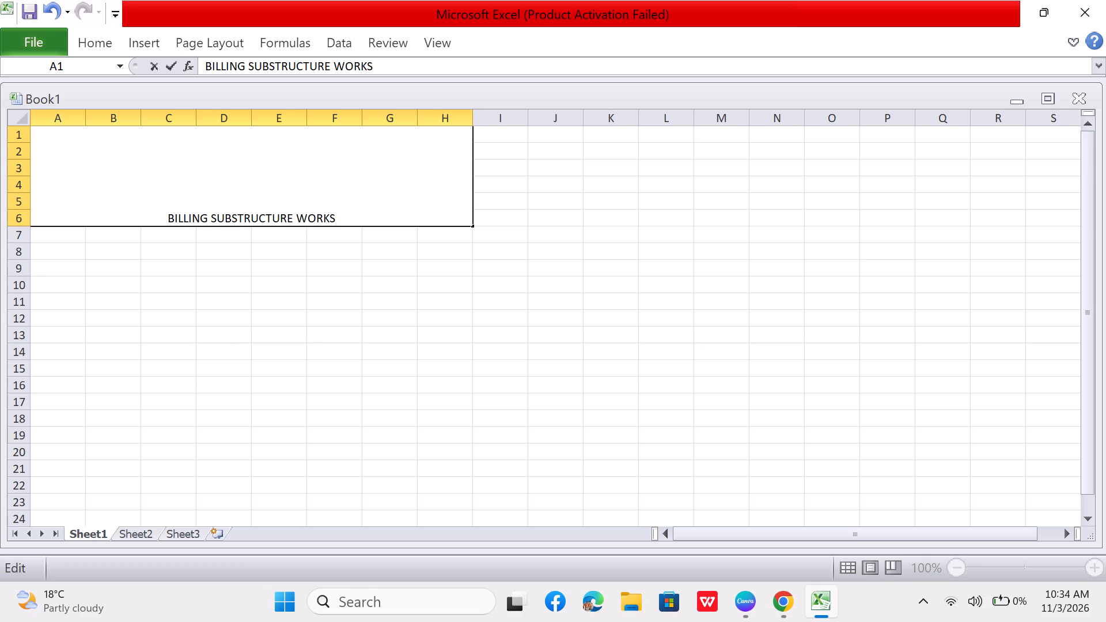
key("space")
key("9")
key("BackSpace")
key("shift+parenleft")
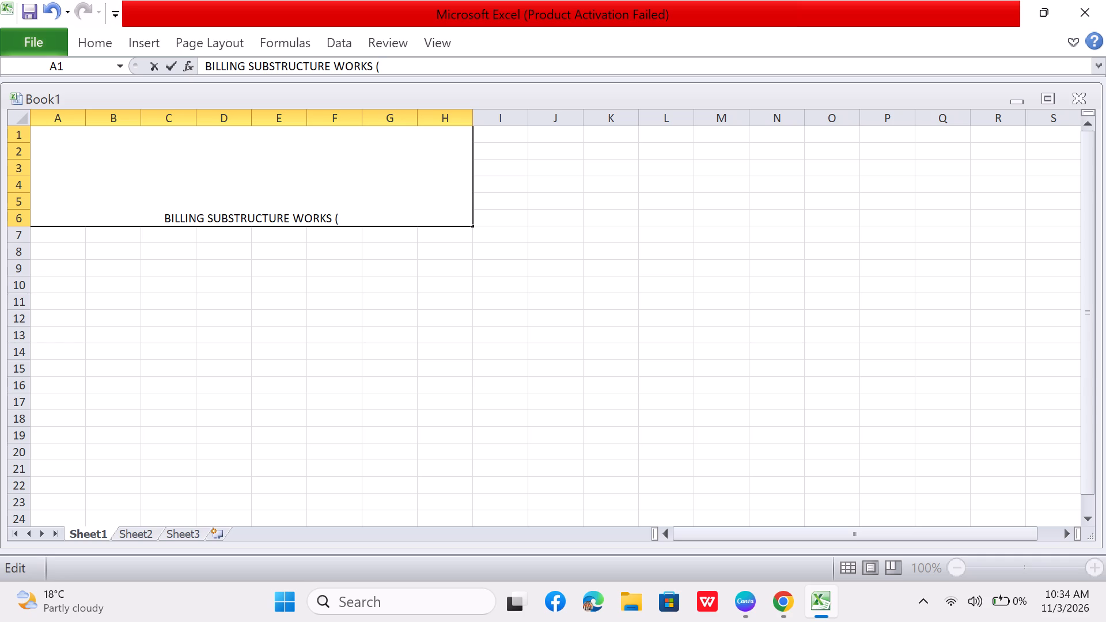
type("ALL PROVISIONAL")
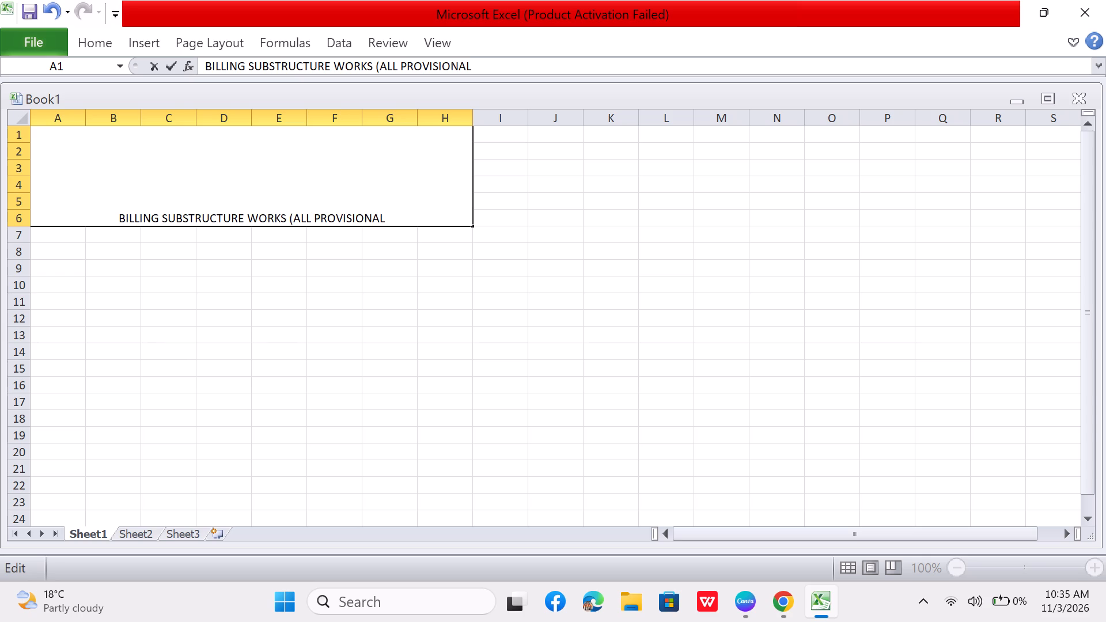
key("shift+parenright")
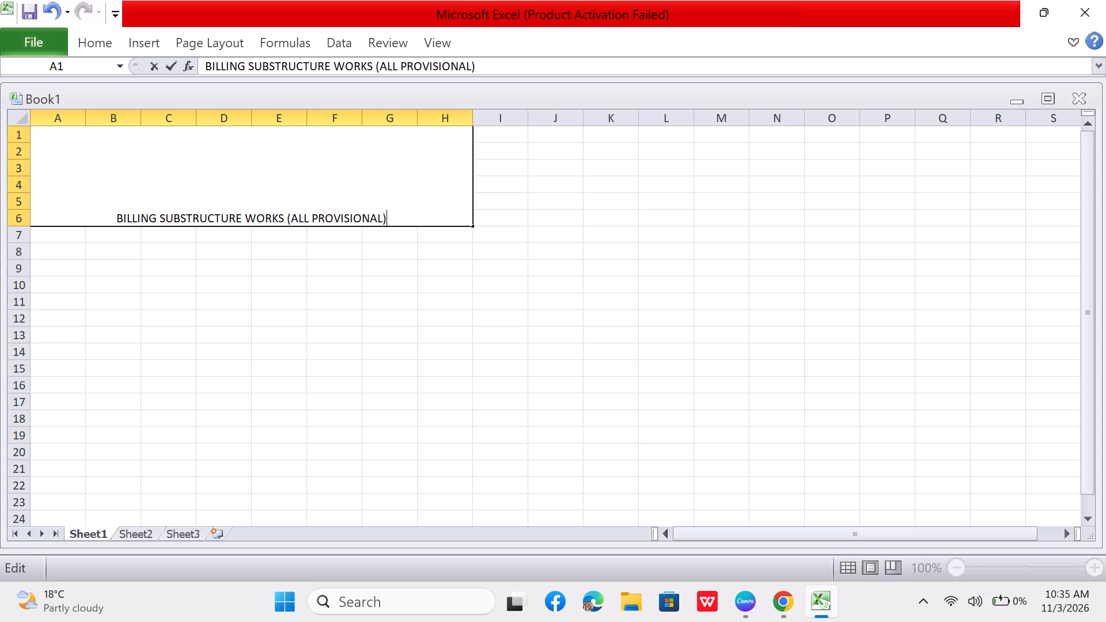
left_click(40, 232)
Enter the column heading ITEM in cell A7, indented with two leading spaces.
left_click_drag(39, 236, 80, 241)
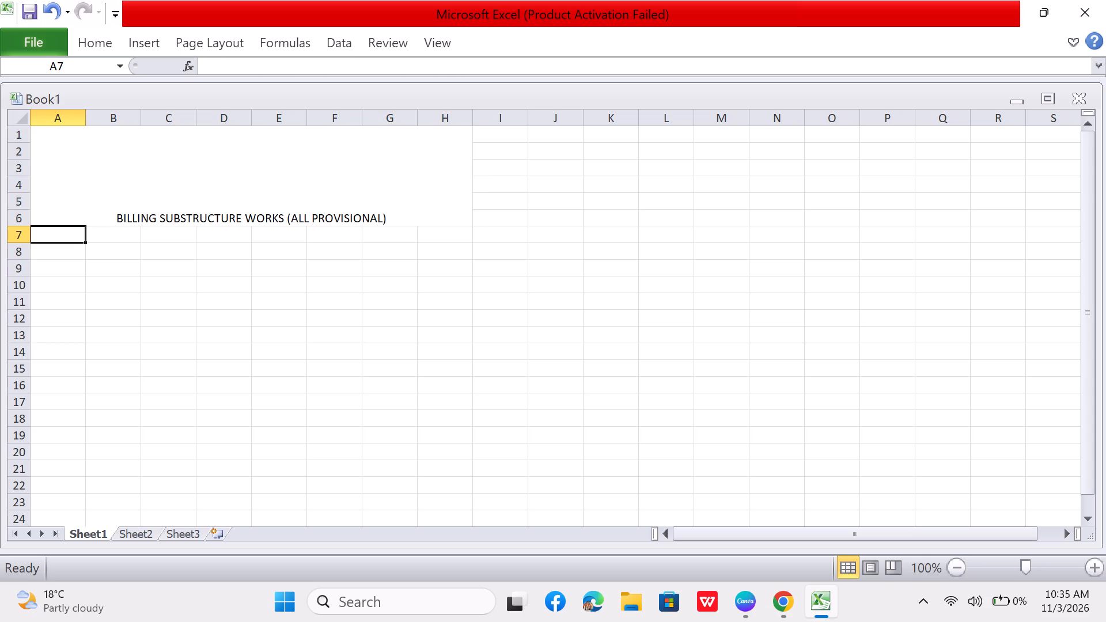
left_click_drag(80, 241, 74, 242)
left_click(68, 232)
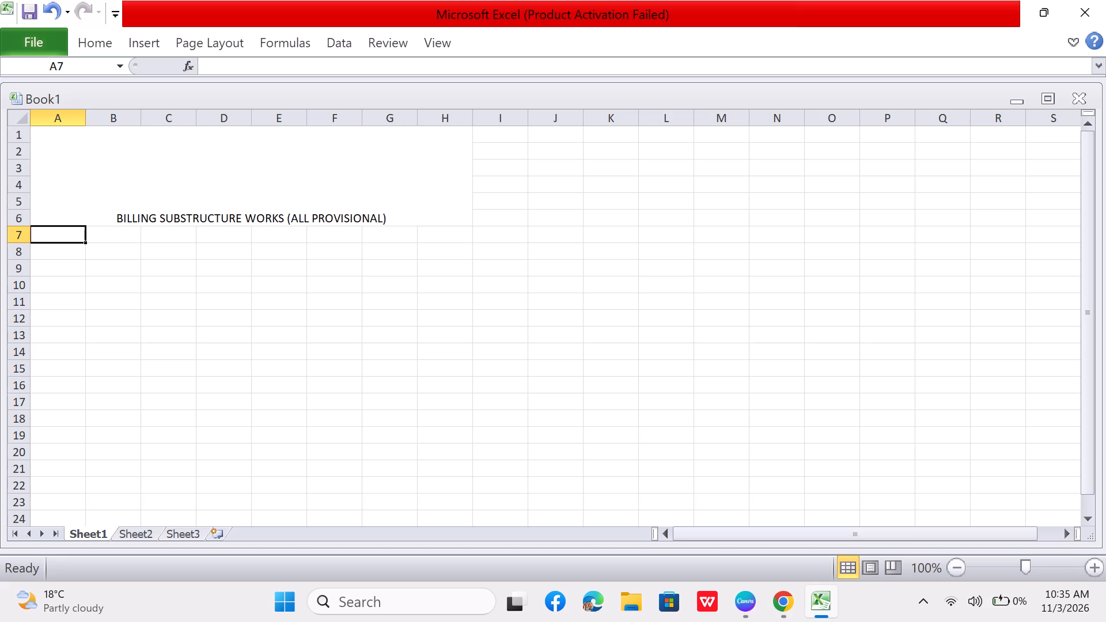
left_click(70, 233)
triple_click(70, 234)
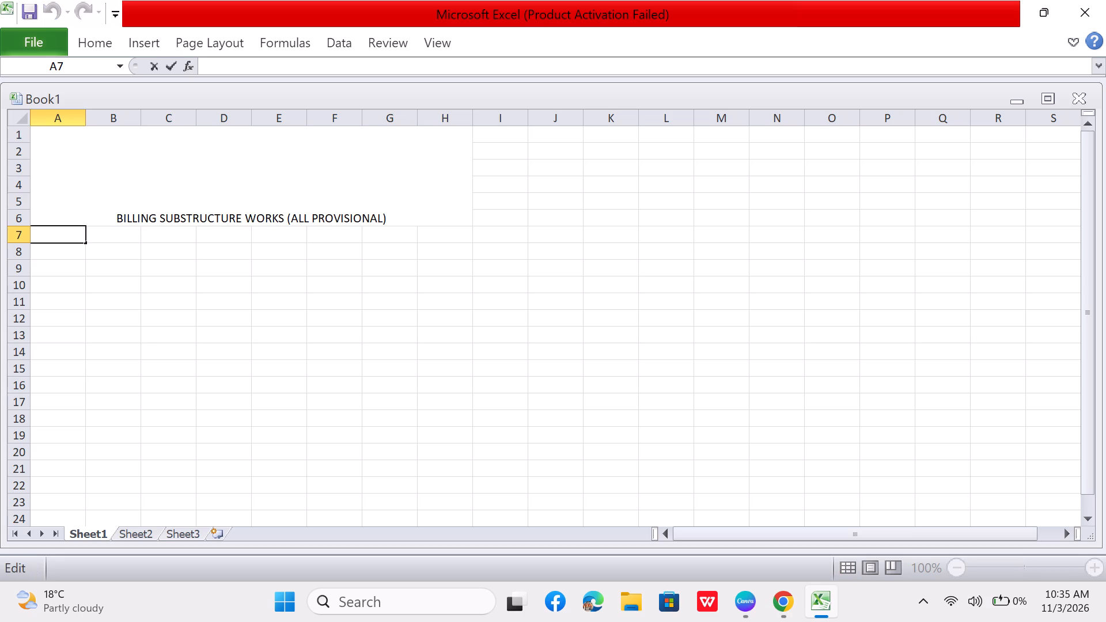
key("space")
key("space")
key("space")
key("BackSpace")
type("ITEM")
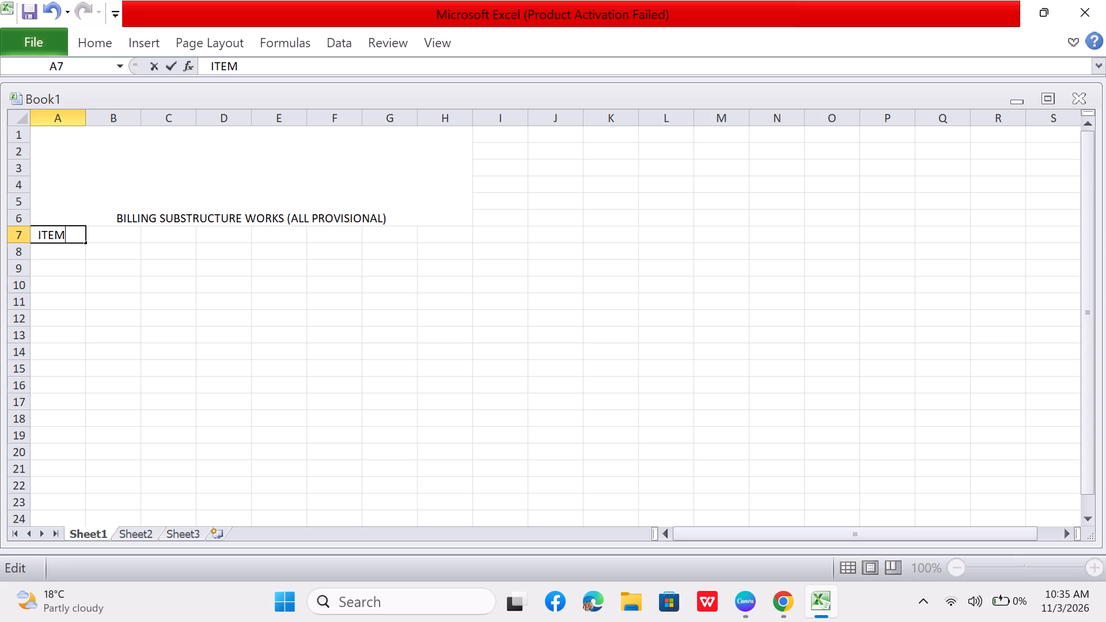
Merge and center cells B7:C7 beside the ITEM heading.
left_click(118, 236)
left_click_drag(118, 236, 119, 236)
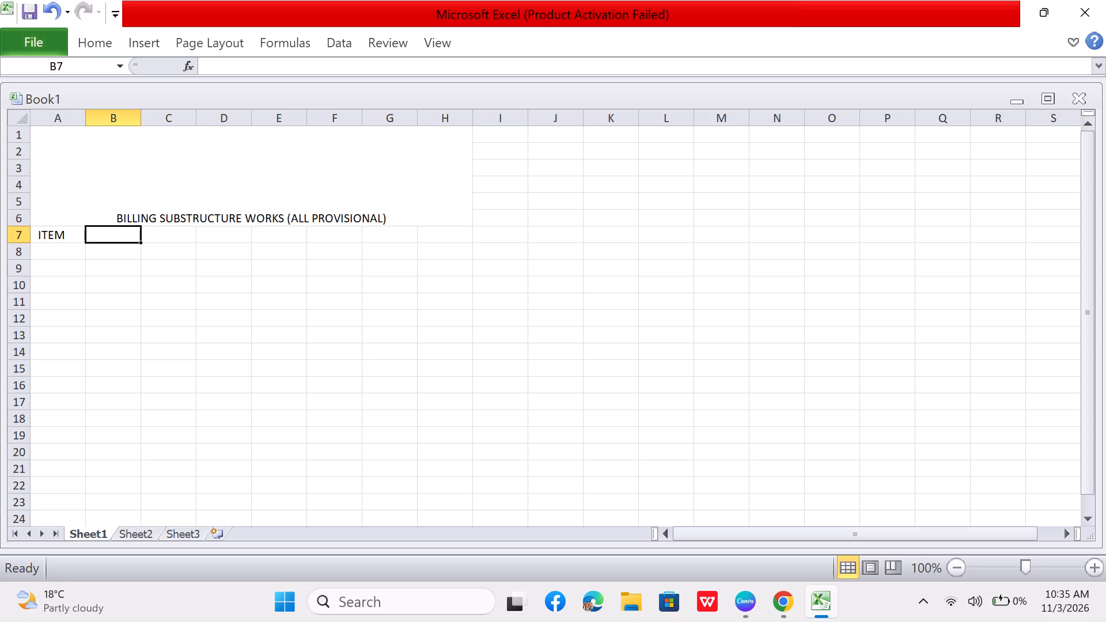
left_click_drag(119, 236, 185, 239)
left_click(104, 42)
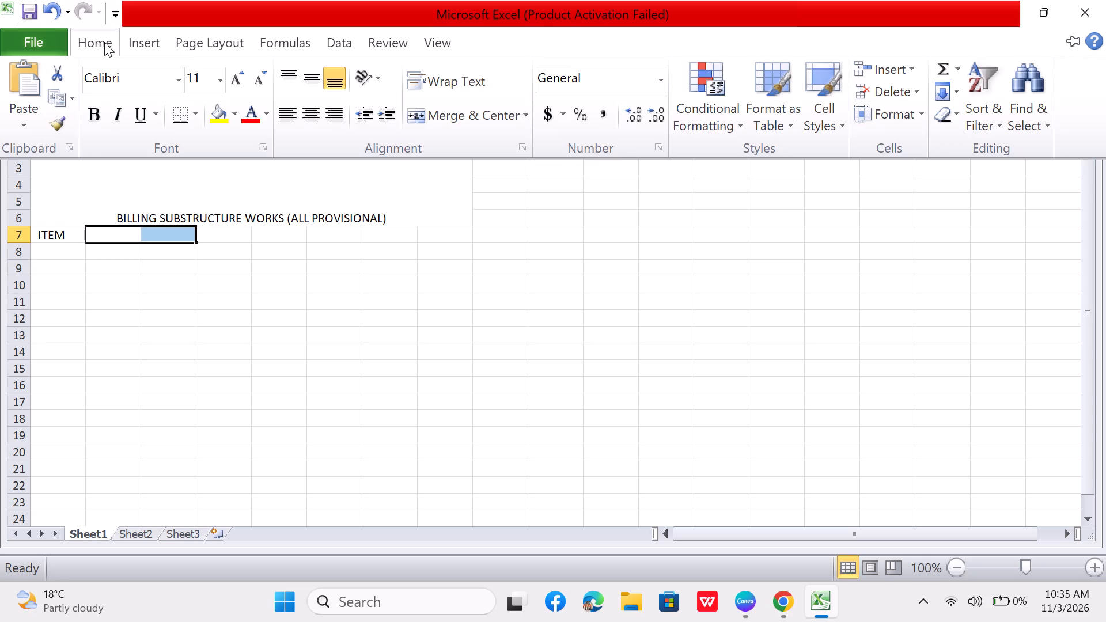
left_click(465, 105)
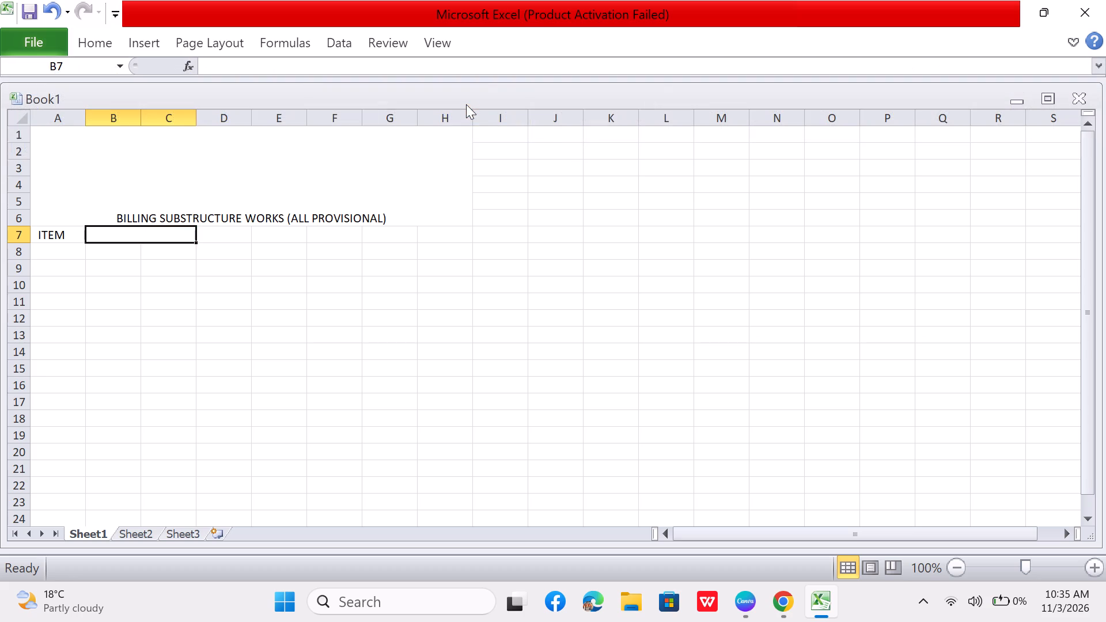
Enter the column heading DESCRIPTION in the merged cell B7:C7.
left_click(179, 234)
double_click(180, 234)
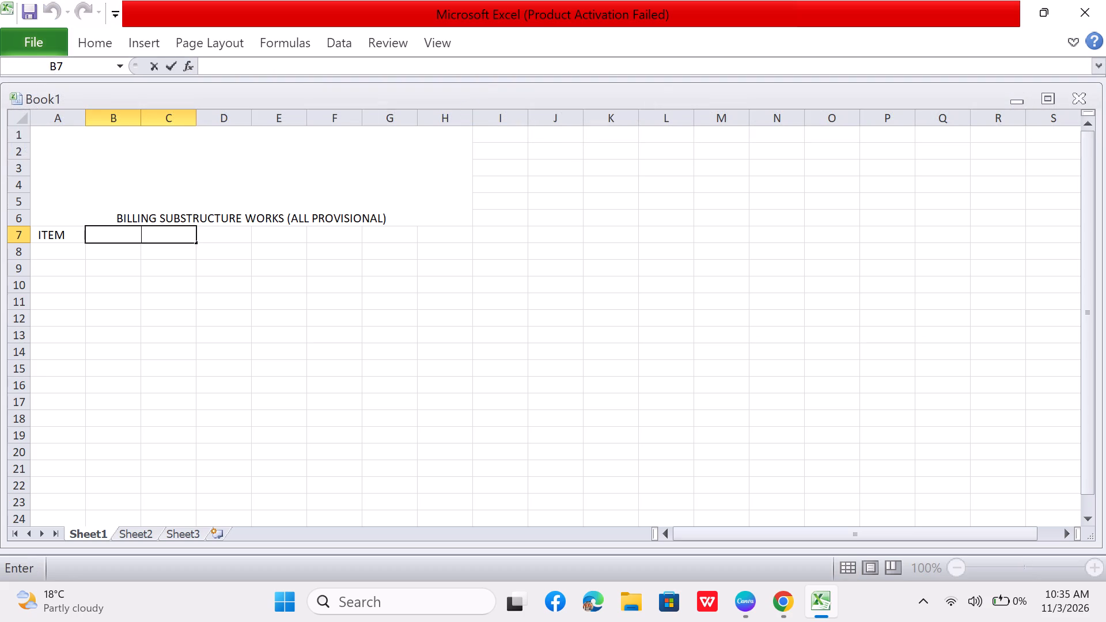
left_click(98, 236)
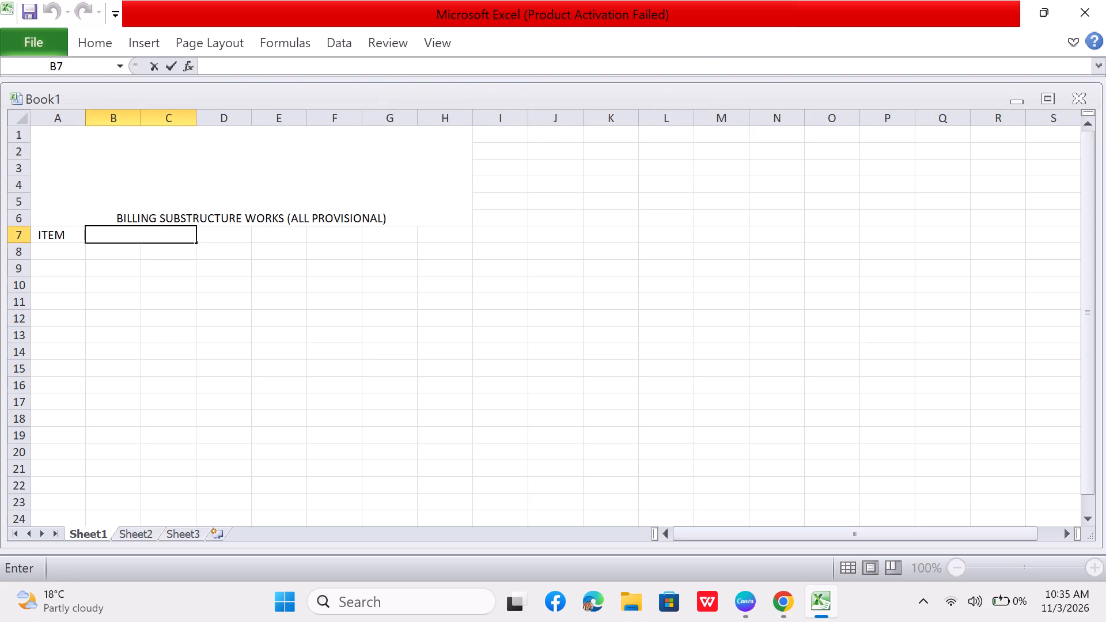
triple_click(99, 235)
type("DE")
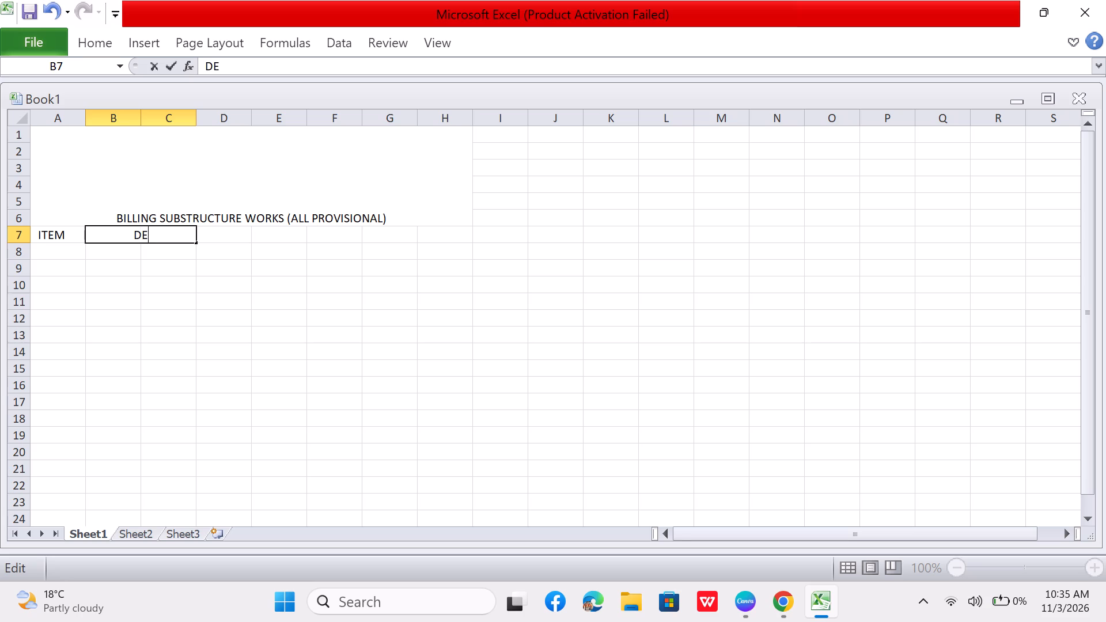
key("s")
type("CRIP")
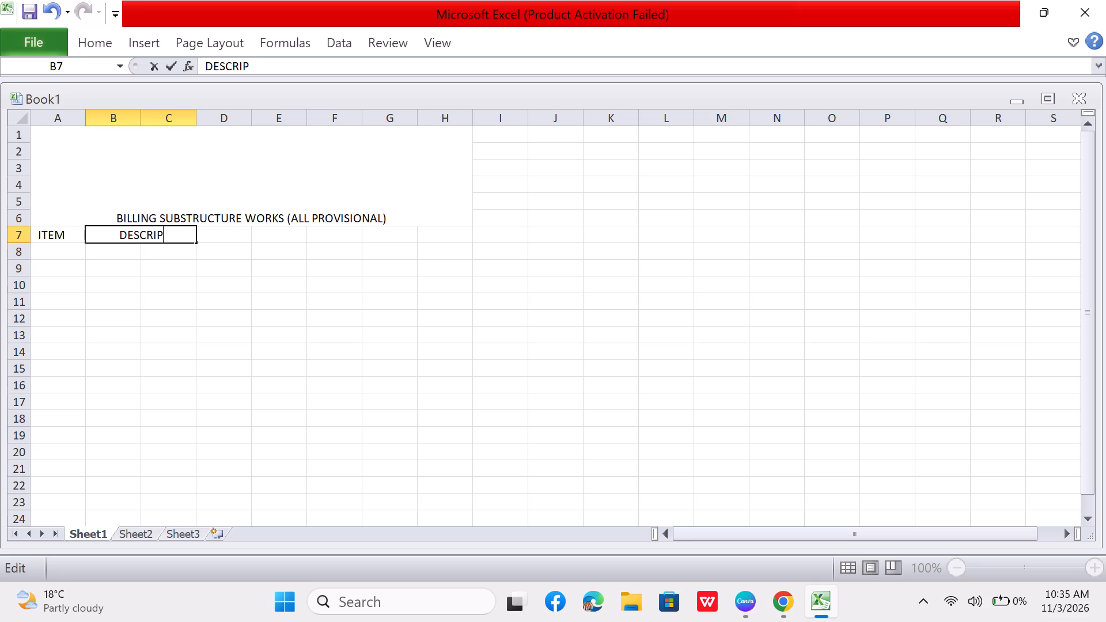
type("TION")
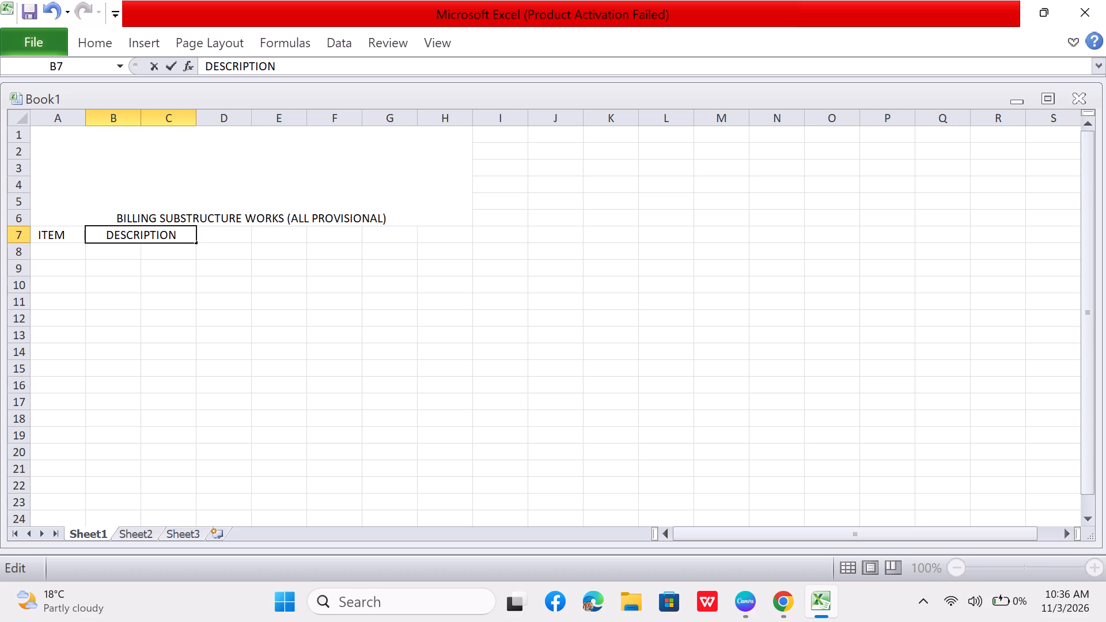
Enter the column heading UNIT in cell D7, indented with two leading spaces.
left_click(233, 235)
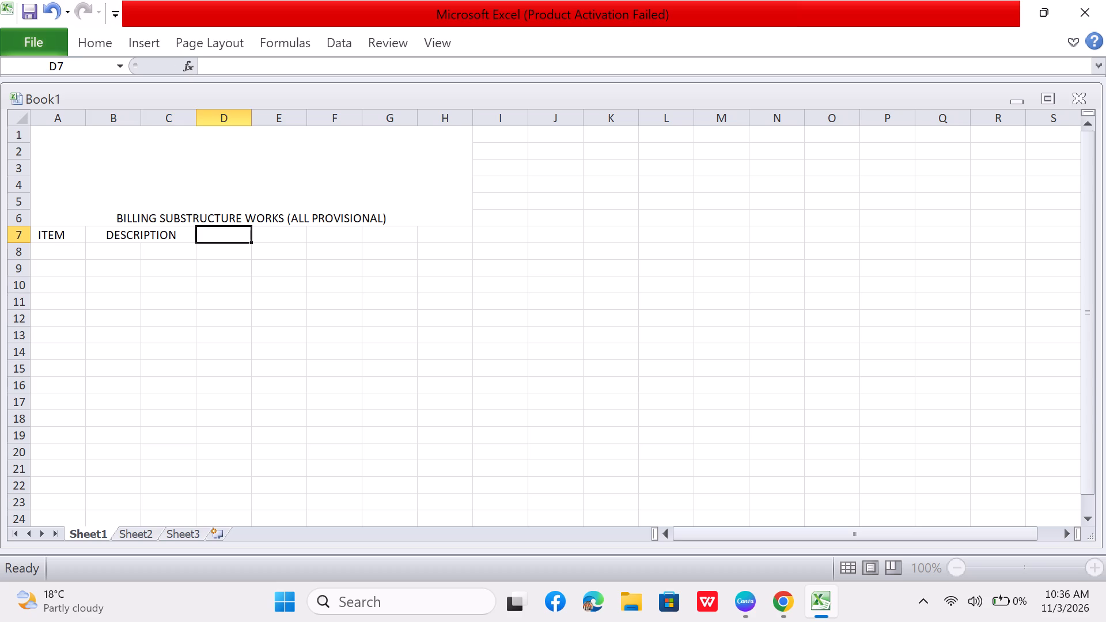
type("UN")
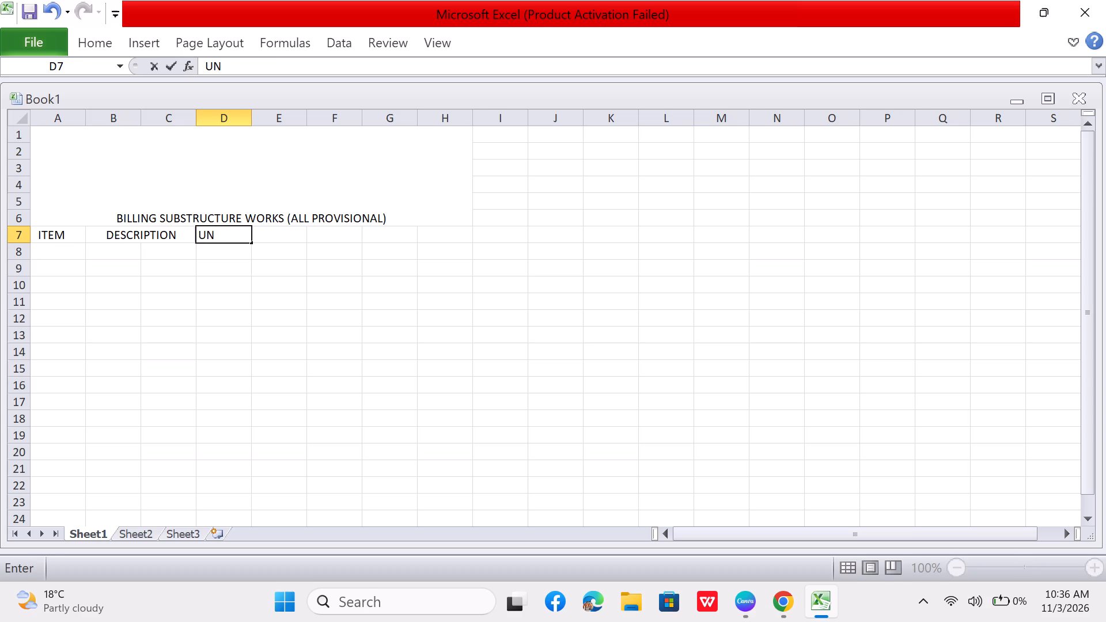
key("BackSpace")
key("BackSpace")
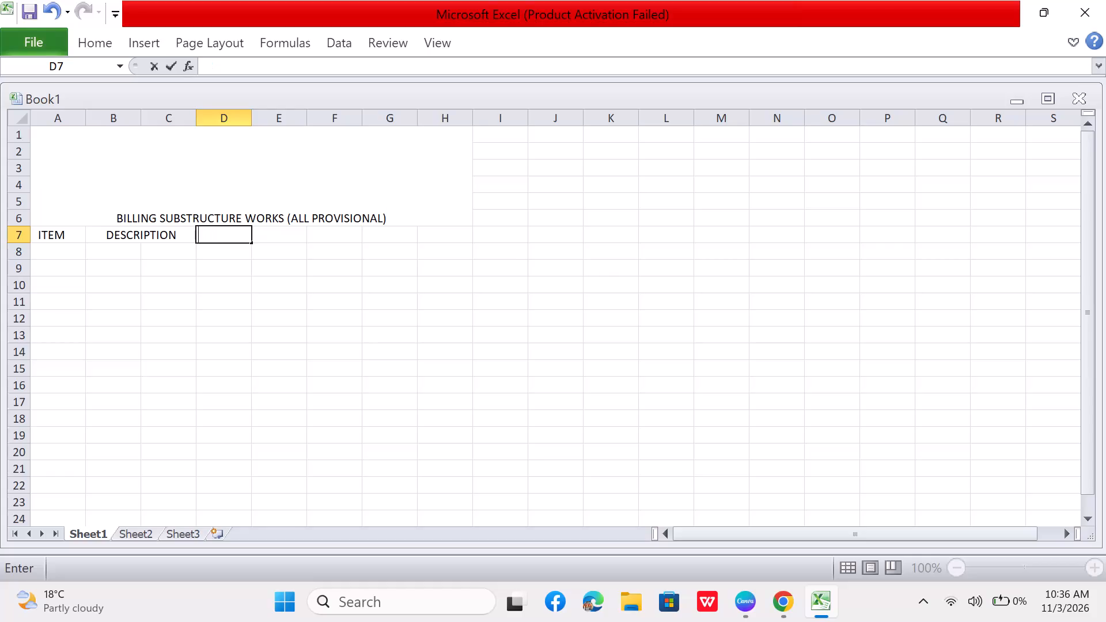
key("space")
key("space")
type("UN")
type("IT")
key("Right")
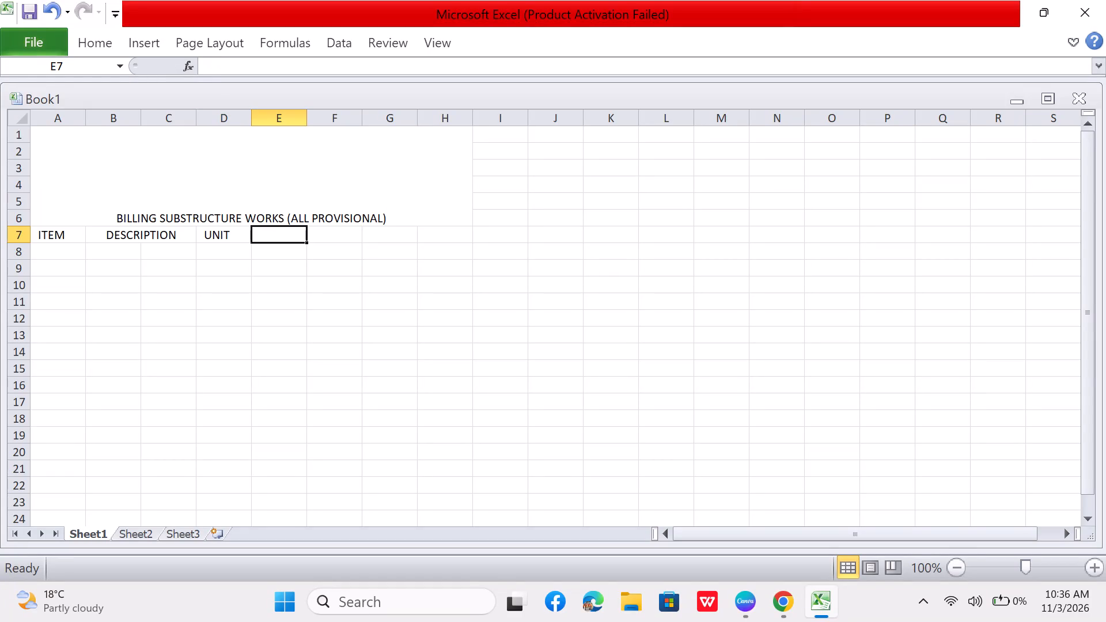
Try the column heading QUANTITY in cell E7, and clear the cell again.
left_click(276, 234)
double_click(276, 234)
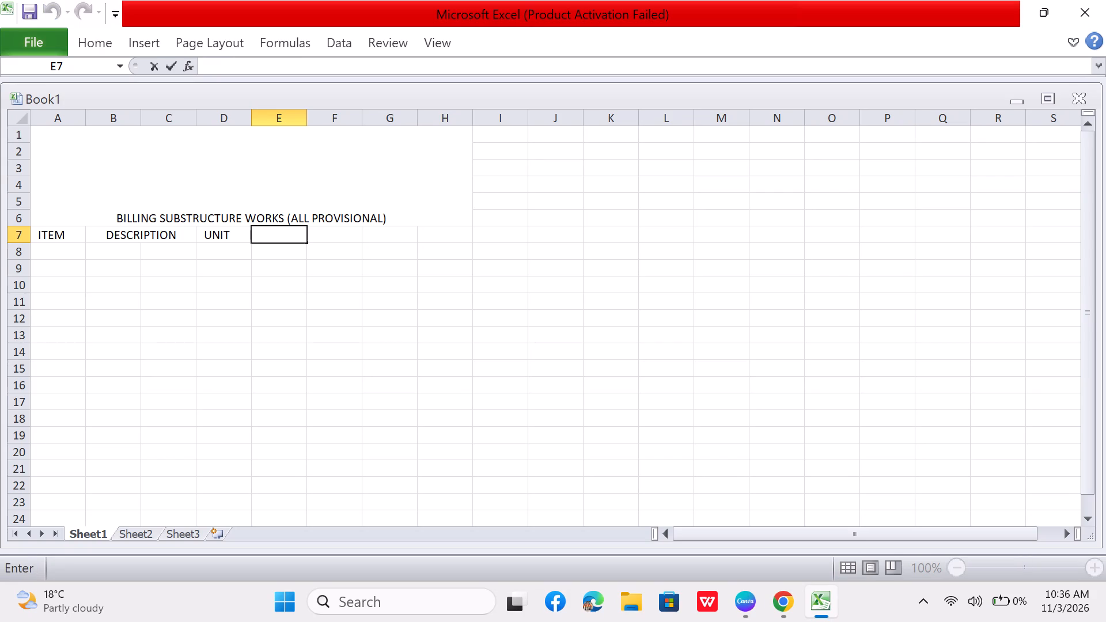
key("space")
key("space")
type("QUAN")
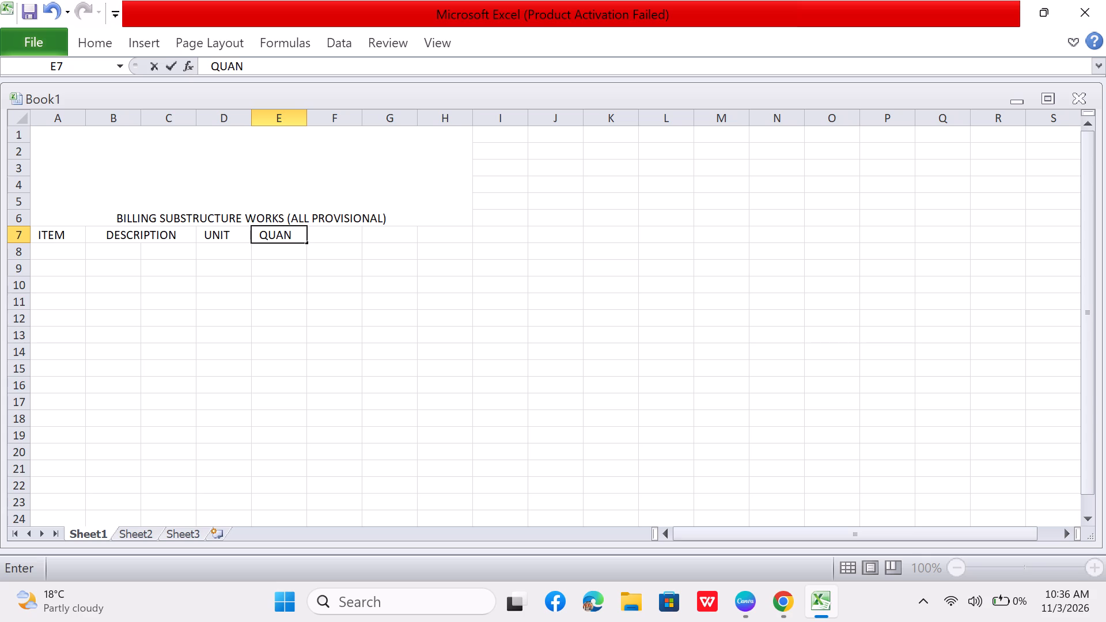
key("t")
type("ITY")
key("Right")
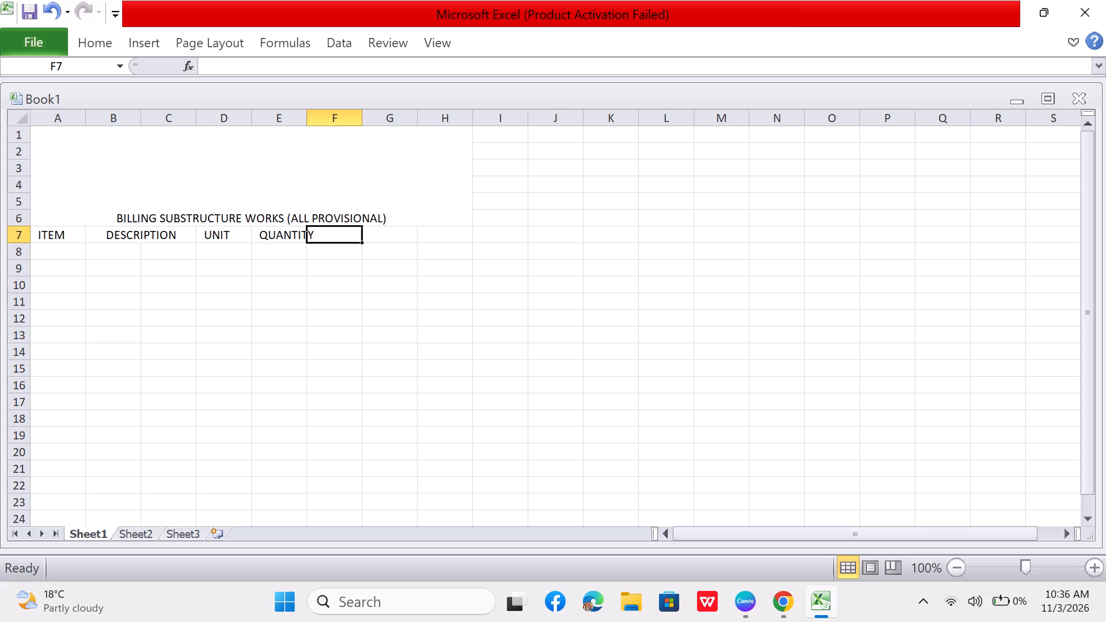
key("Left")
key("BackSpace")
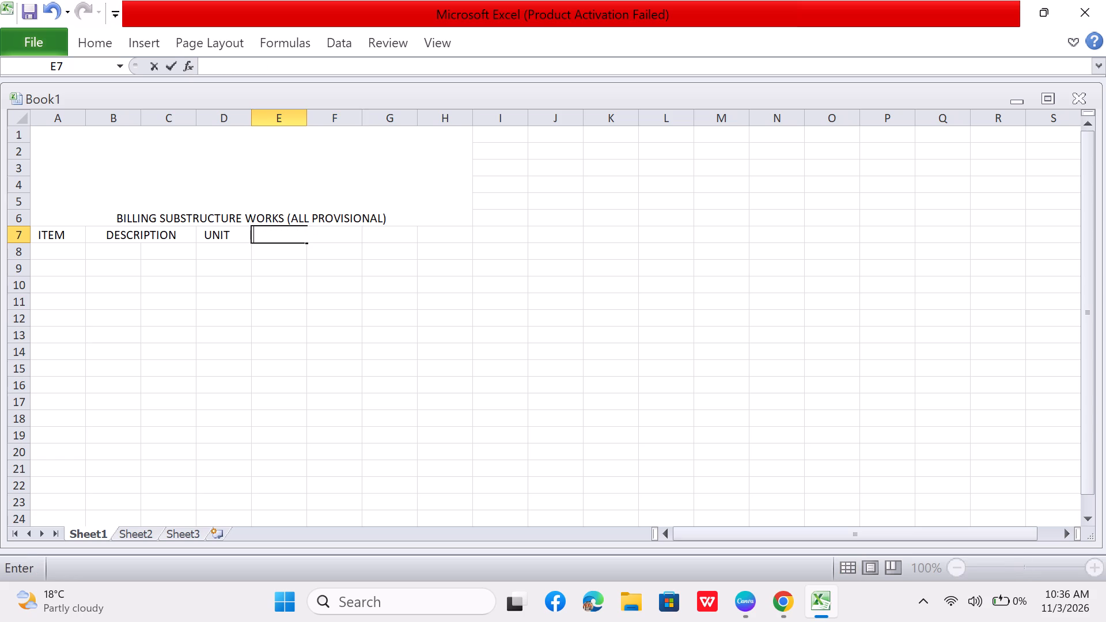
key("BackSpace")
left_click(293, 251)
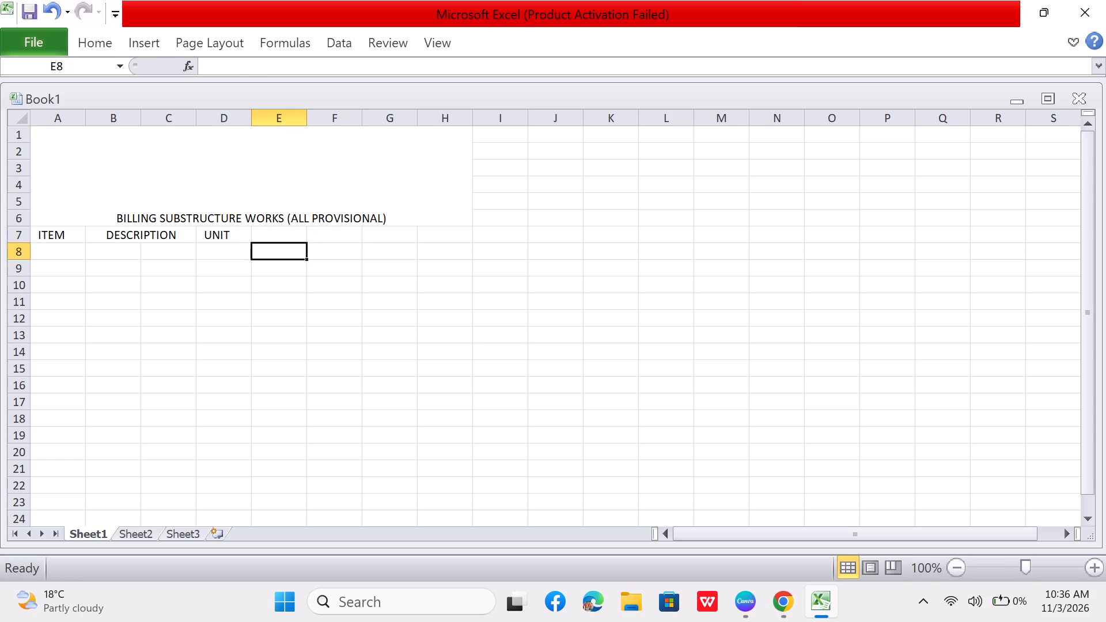
Enter the abbreviated column heading QTY in cell E7, indented with three leading spaces.
left_click(290, 233)
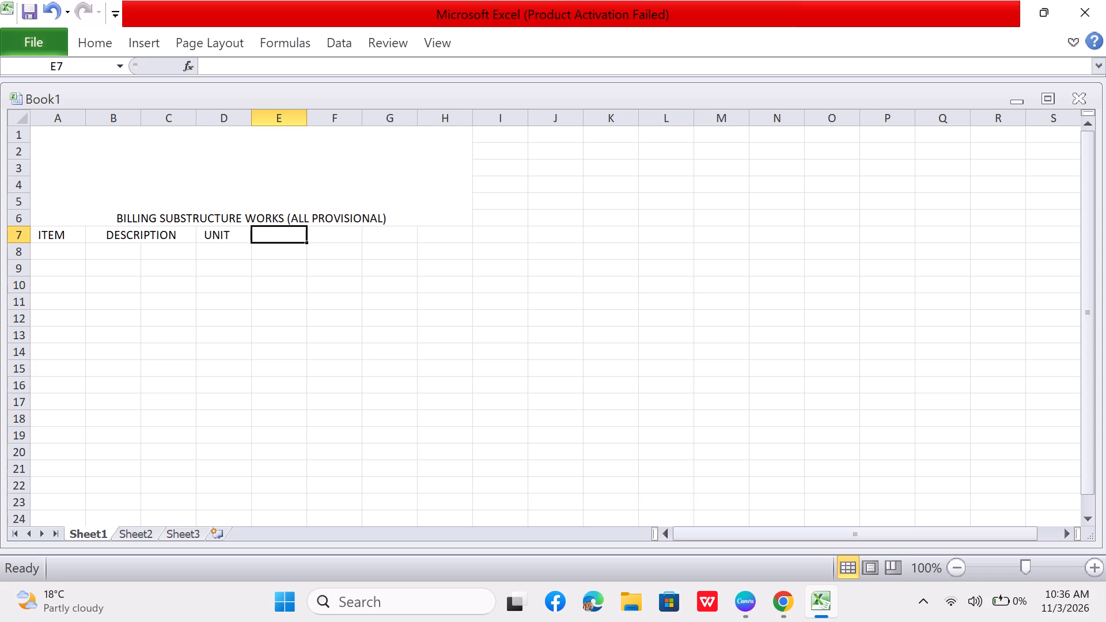
type("QTY")
key("BackSpace")
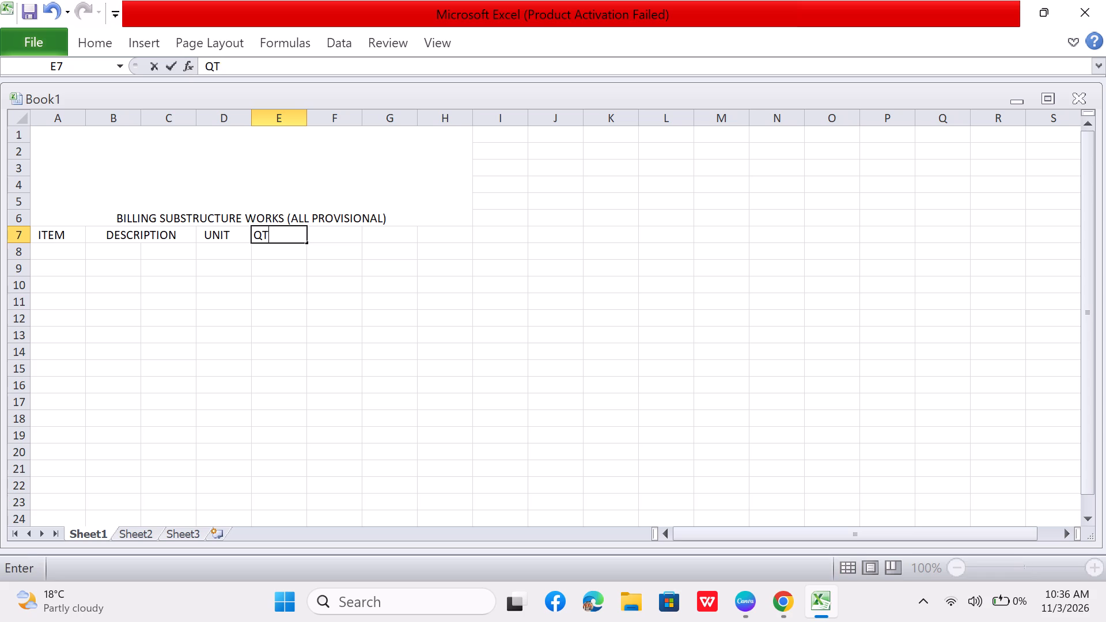
key("BackSpace")
key("BackSpace")
key("space")
key("space")
key("space")
type("QTY")
key("Right")
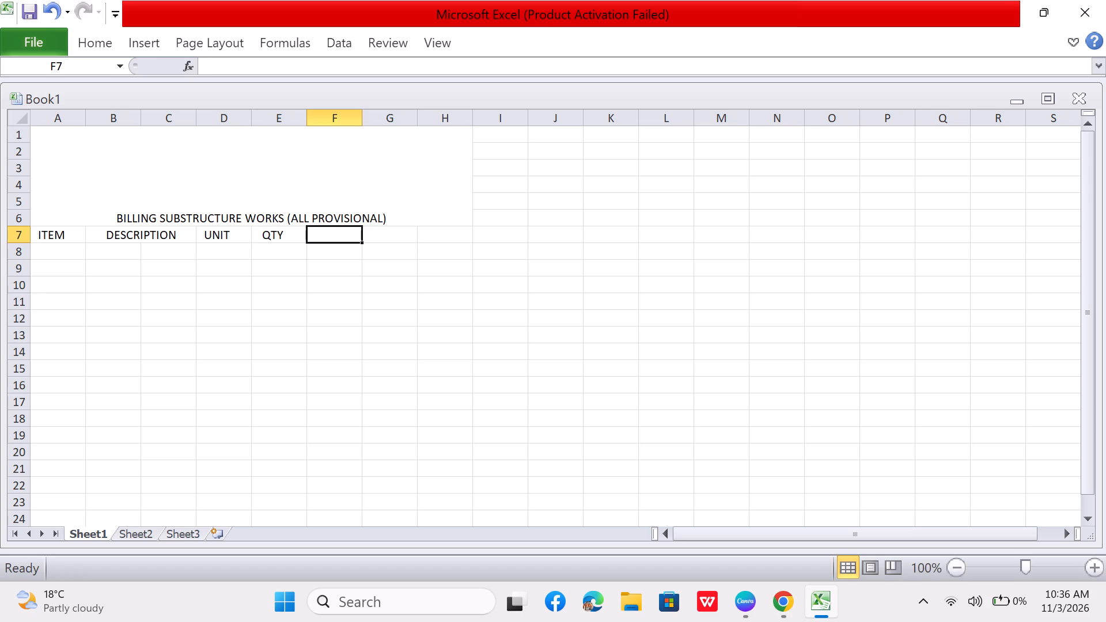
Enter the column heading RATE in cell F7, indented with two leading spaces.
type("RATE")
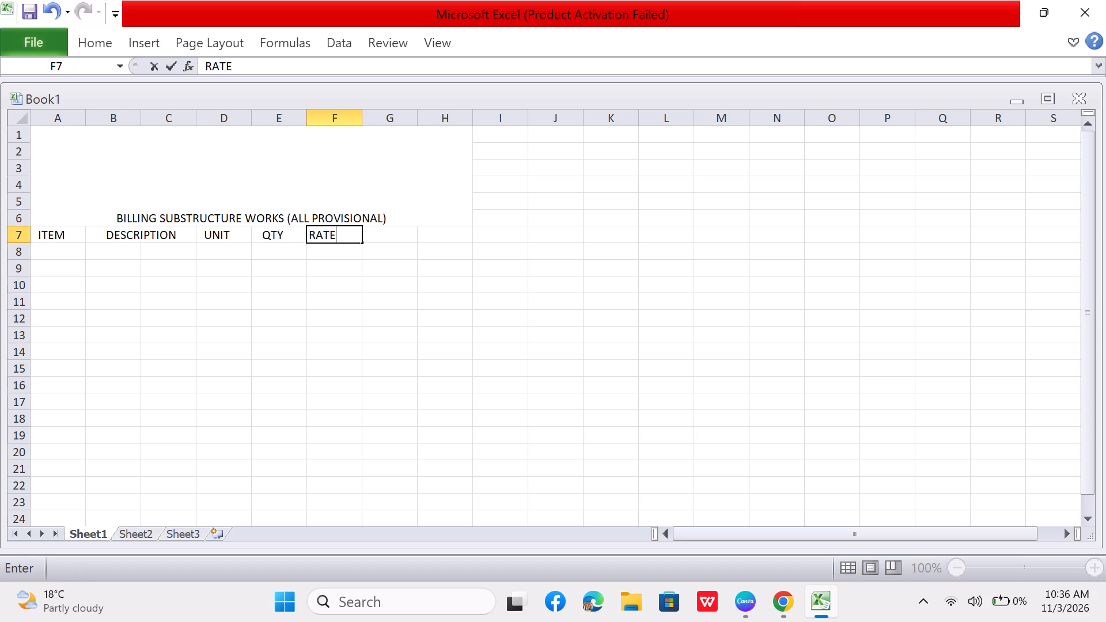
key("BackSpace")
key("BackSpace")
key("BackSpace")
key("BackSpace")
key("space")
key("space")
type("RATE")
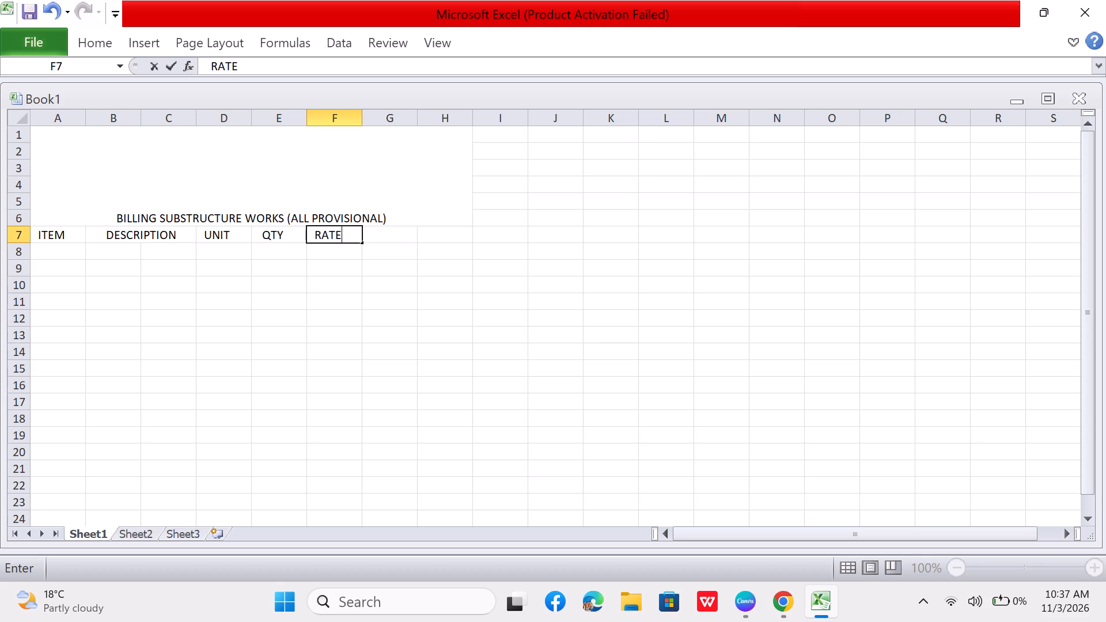
Shift the UNIT heading one column along by clearing cell D7 and replacing the heading in E7 with UNIT.
left_click(215, 234)
key("BackSpace")
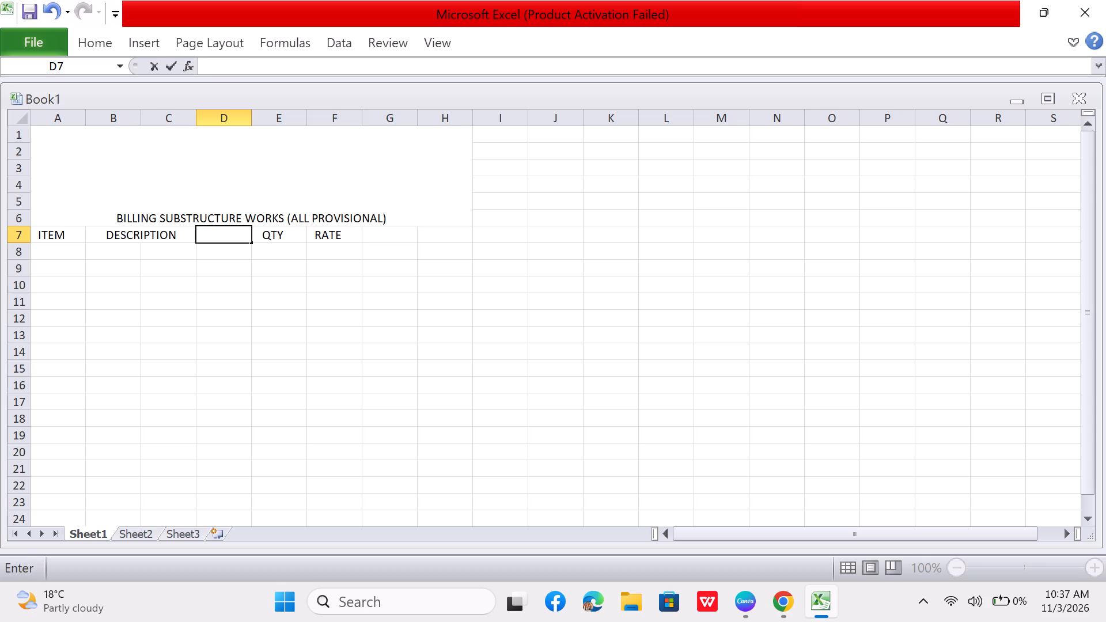
left_click(274, 232)
key("BackSpace")
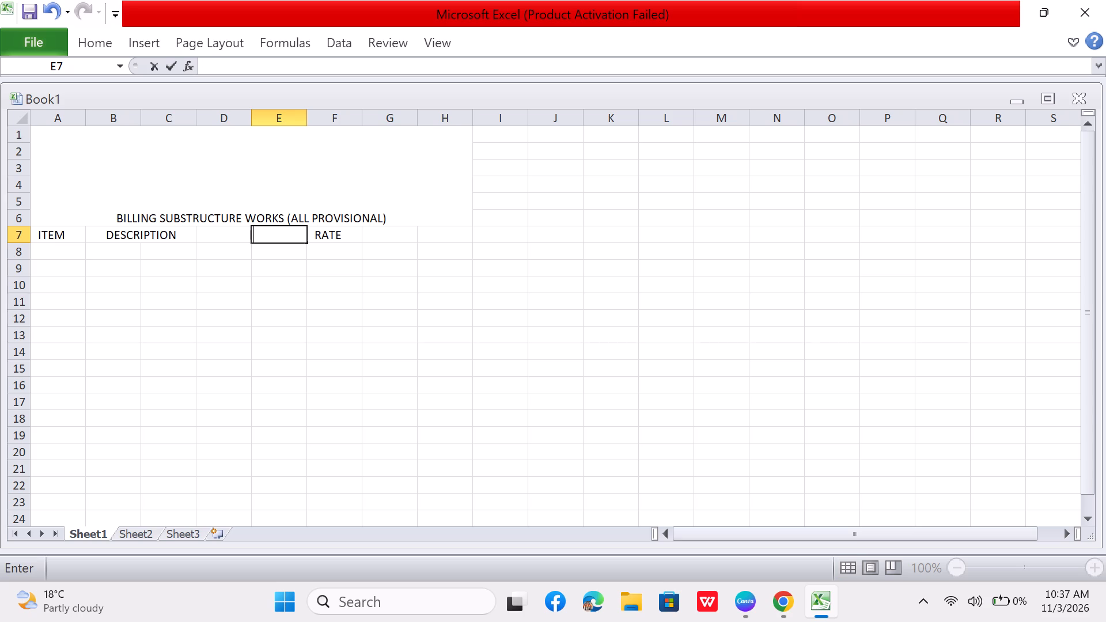
key("u")
type("NIT")
Replace the column heading in cell F7 with QTY, without leading spaces.
left_click(326, 234)
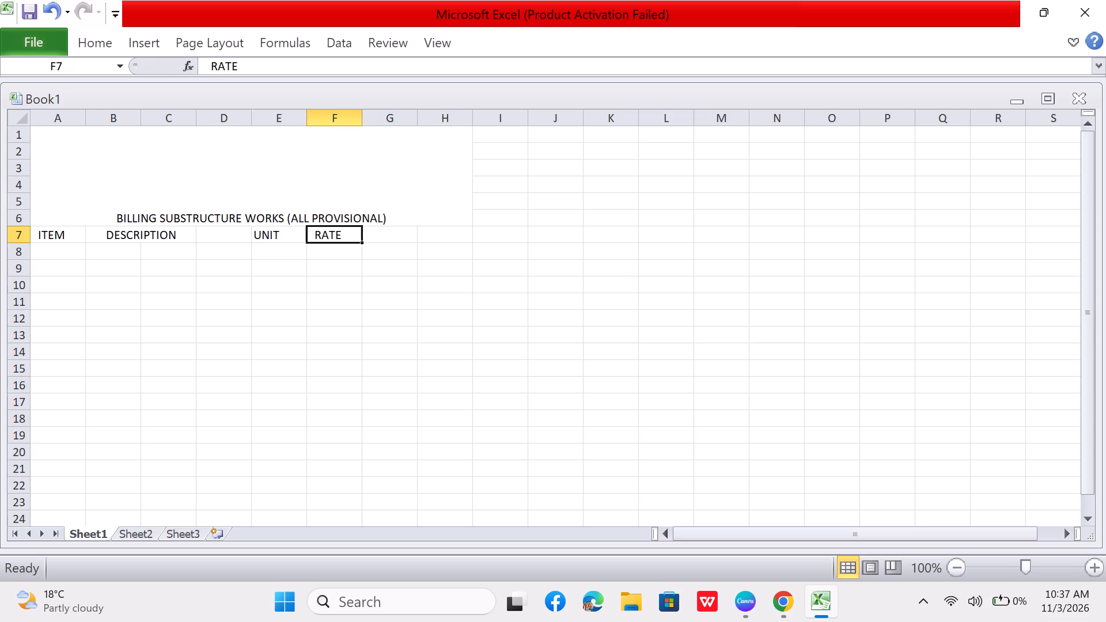
key("BackSpace")
type("QTY")
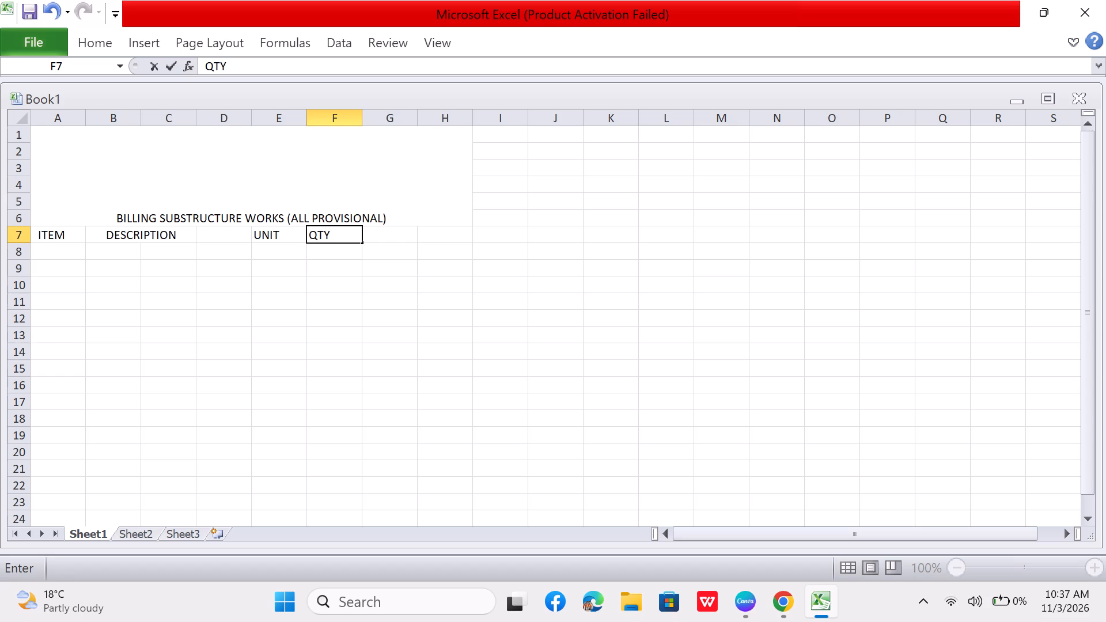
Enter the column headings RATE in cell G7 and AMOUNT in cell H7.
key("Right")
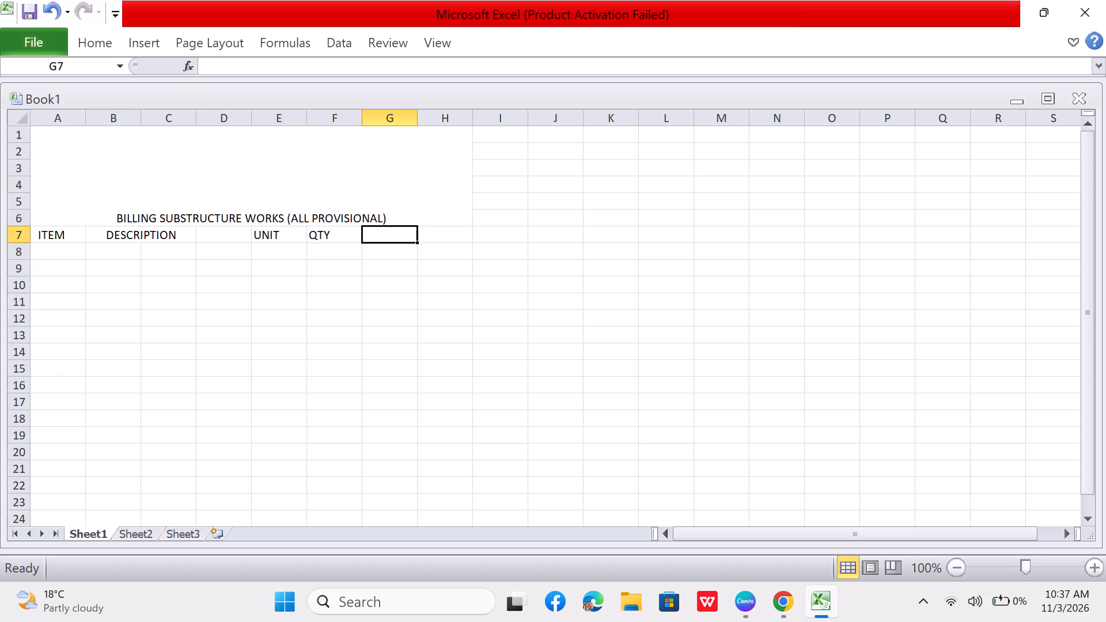
type("RATE")
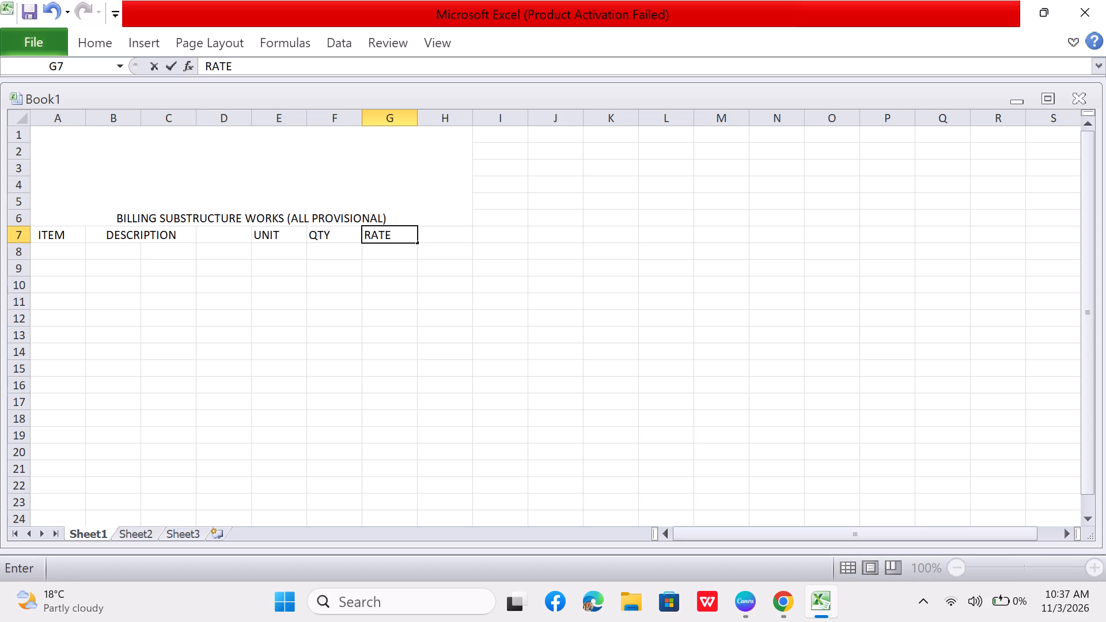
key("Right")
key("a")
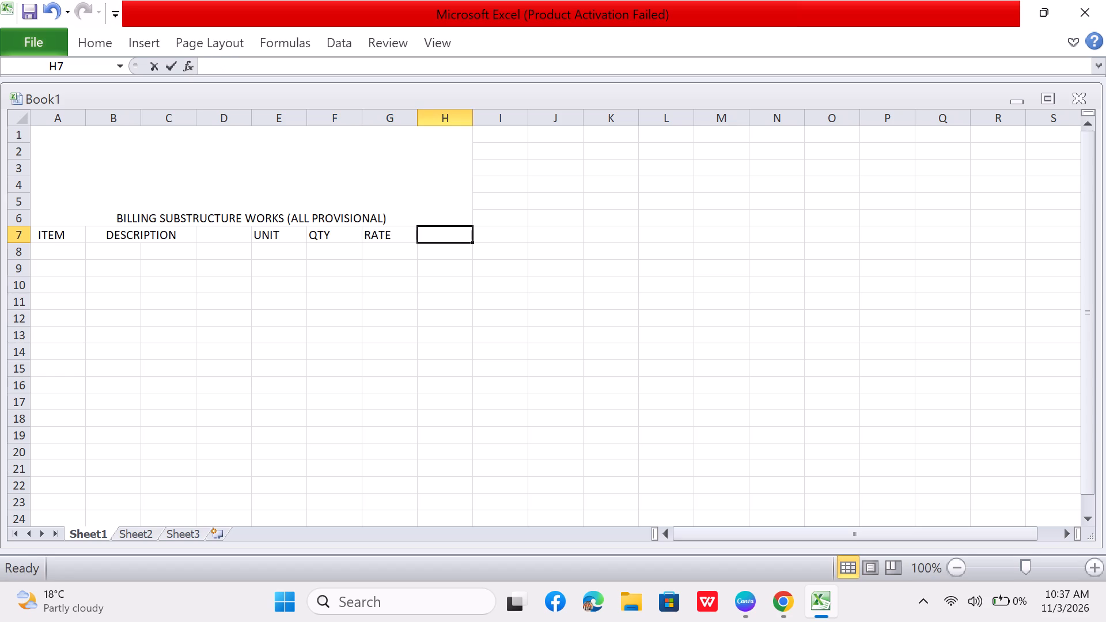
type("MOUN")
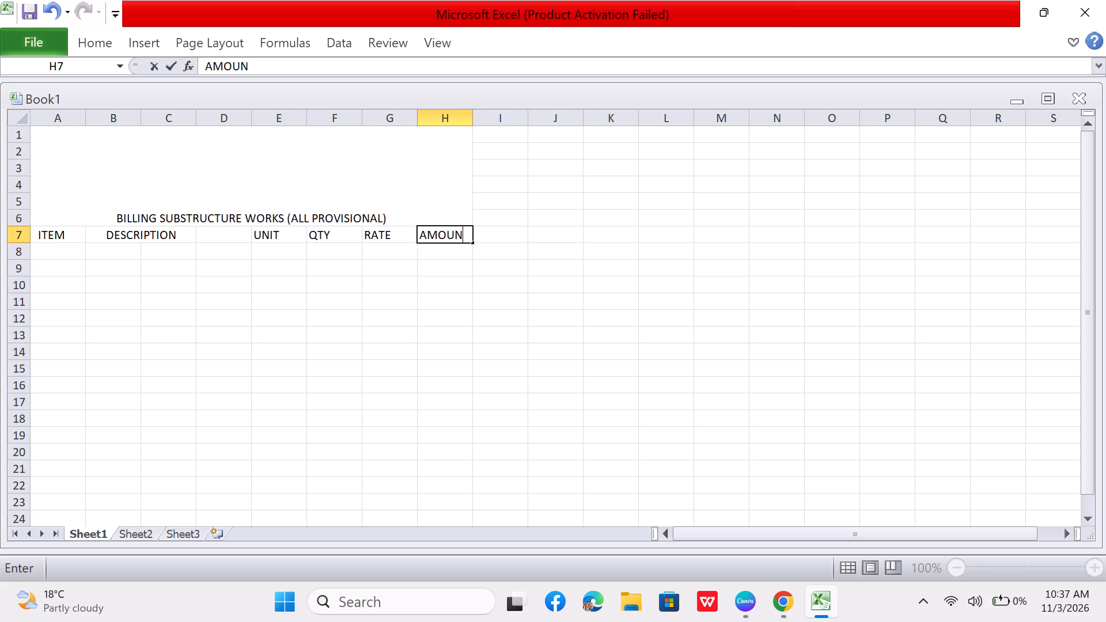
key("t")
Clear the DESCRIPTION heading from the merged cell B7:C7.
left_click(194, 238)
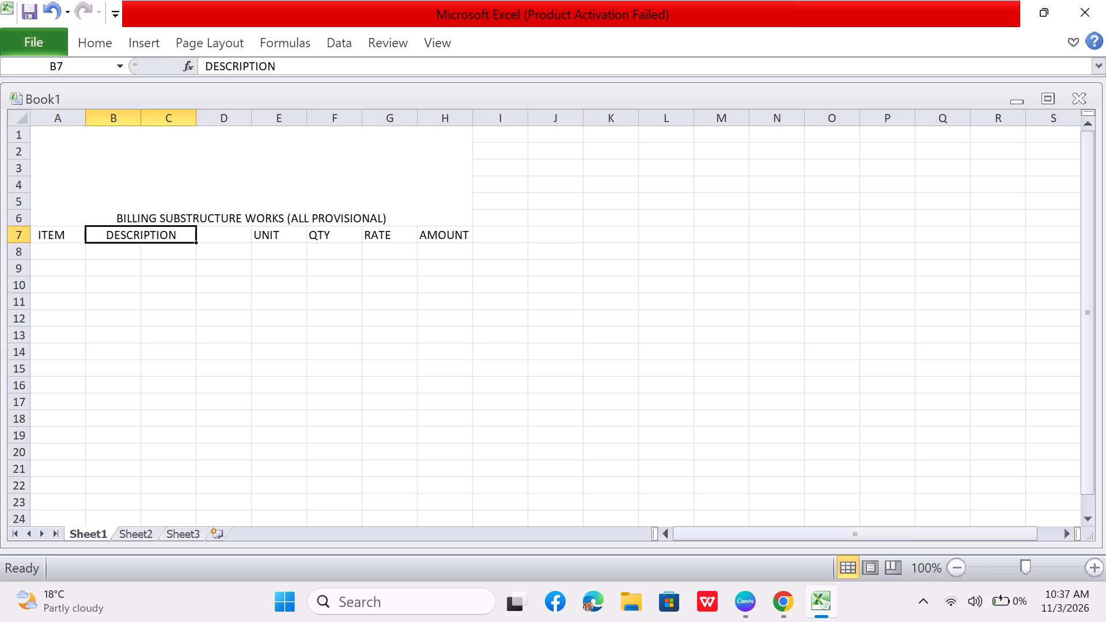
key("BackSpace")
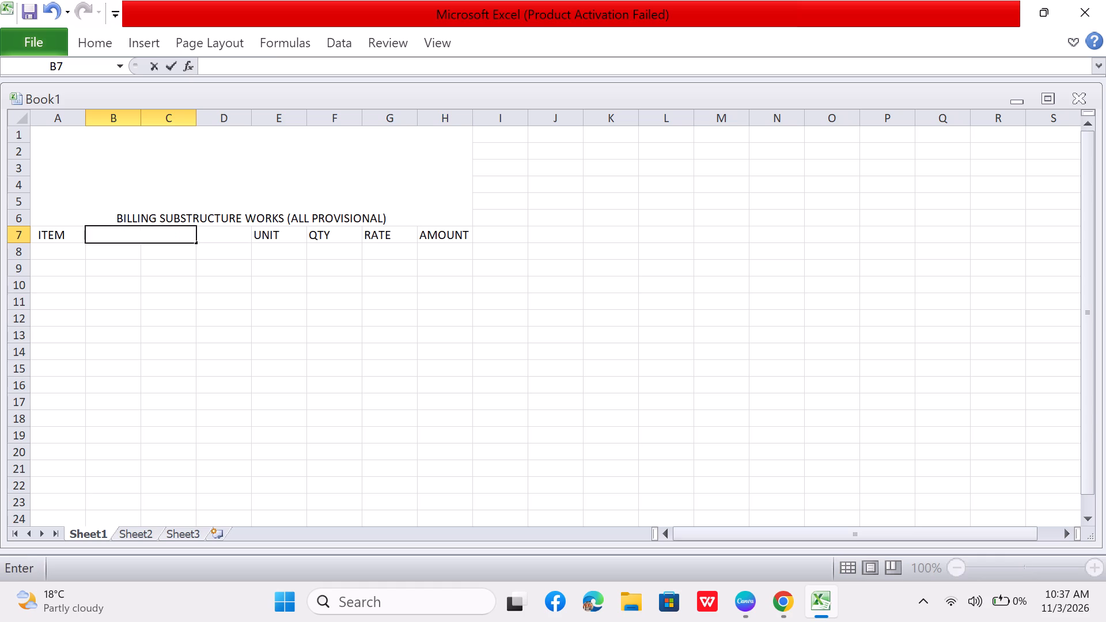
left_click(138, 234)
left_click(164, 232)
left_click(179, 239)
left_click(187, 234)
double_click(187, 234)
double_click(187, 234)
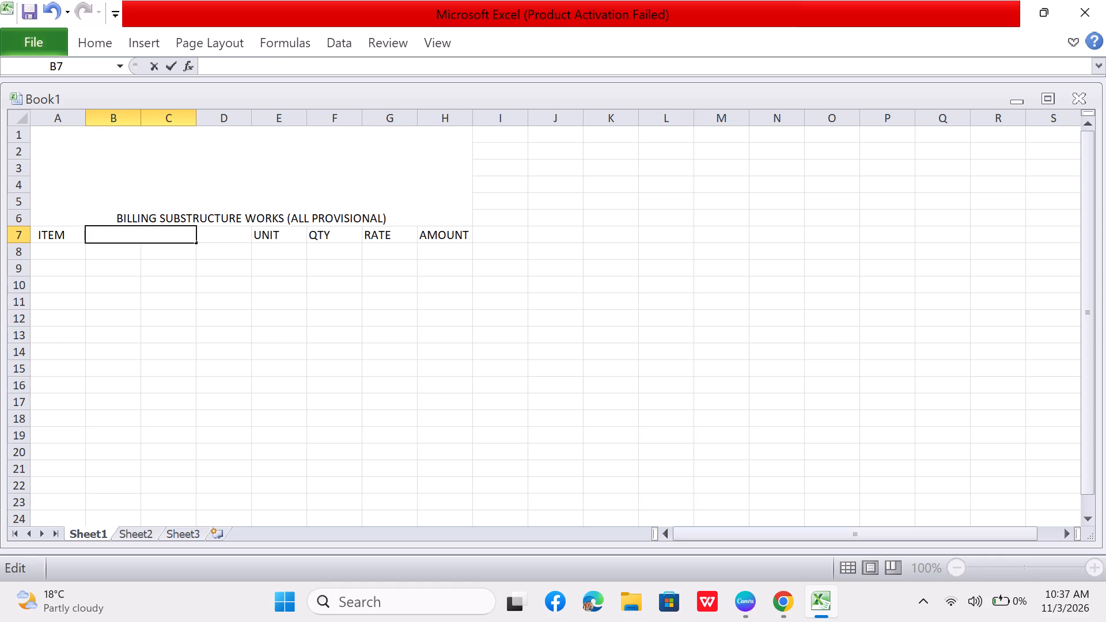
left_click(171, 249)
left_click(174, 231)
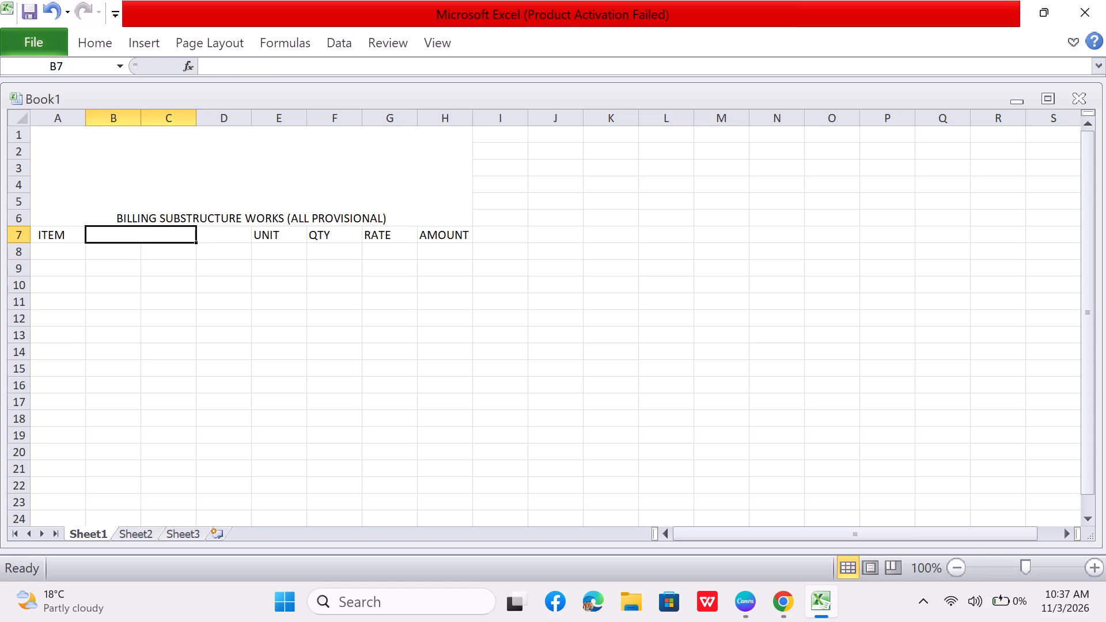
Select B7:D7 and toggle Merge & Center to split the merged cell B7:C7.
left_click_drag(188, 234, 213, 235)
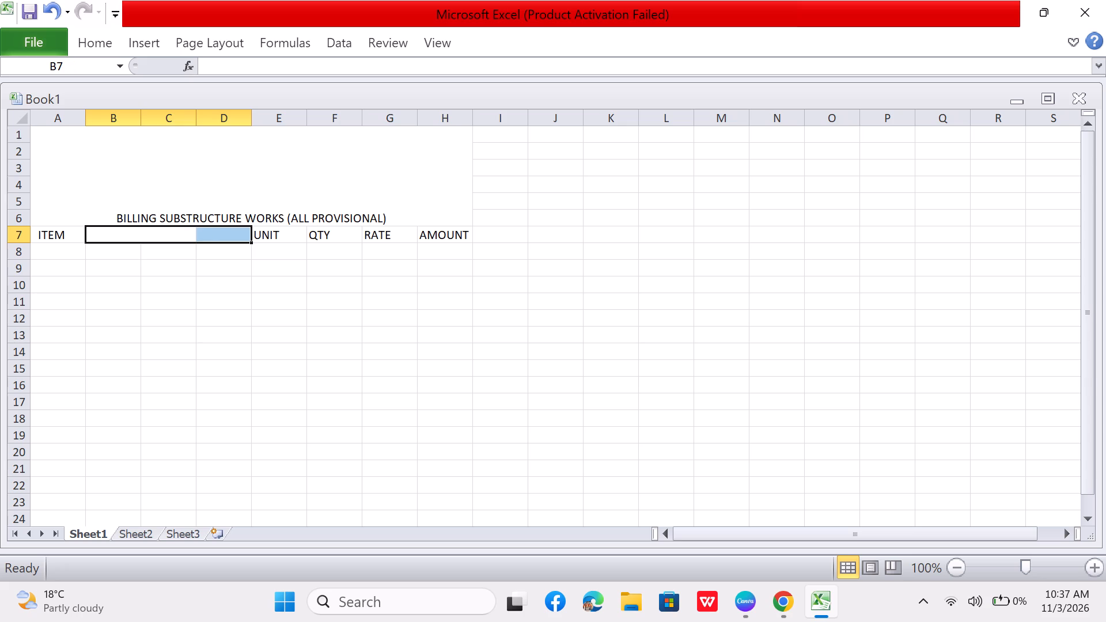
left_click(106, 43)
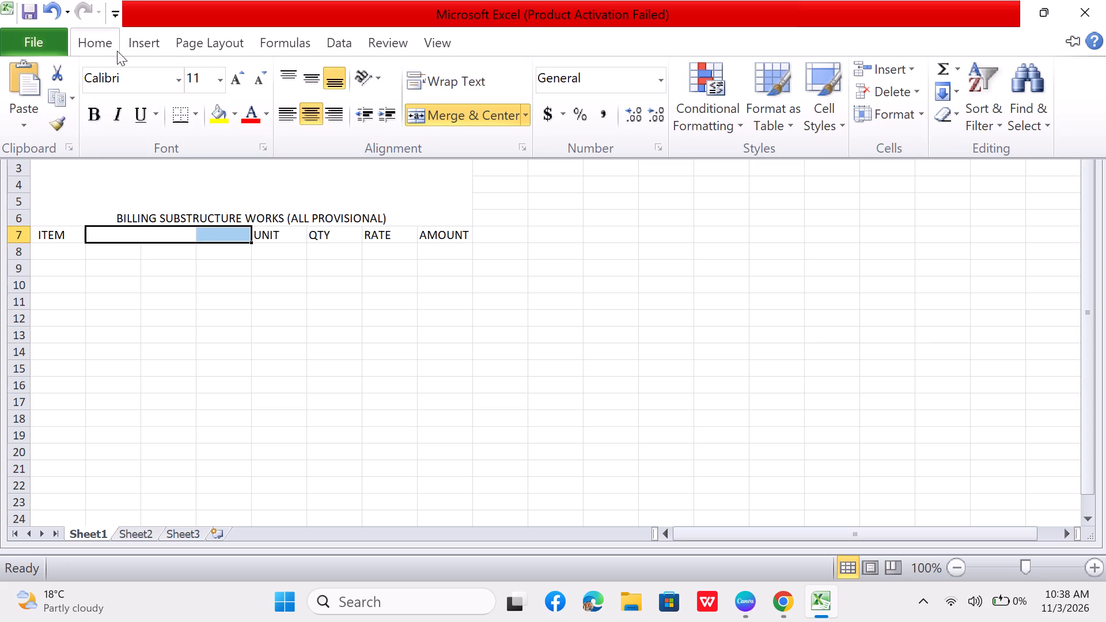
left_click(465, 109)
Merge and center the three empty heading cells B7:D7.
left_click(161, 234)
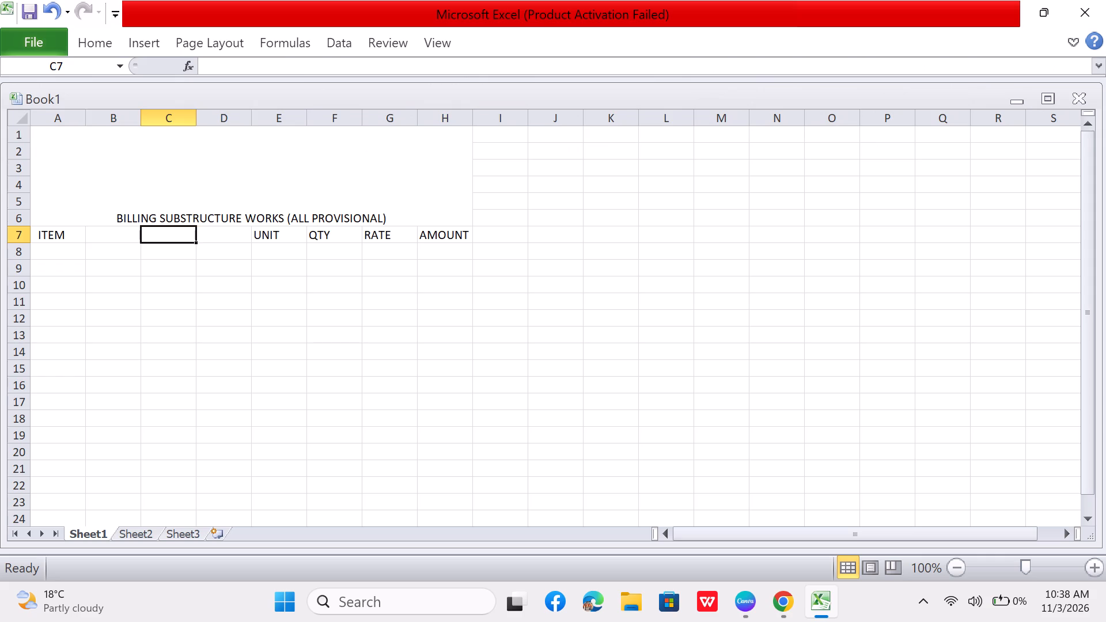
left_click(121, 234)
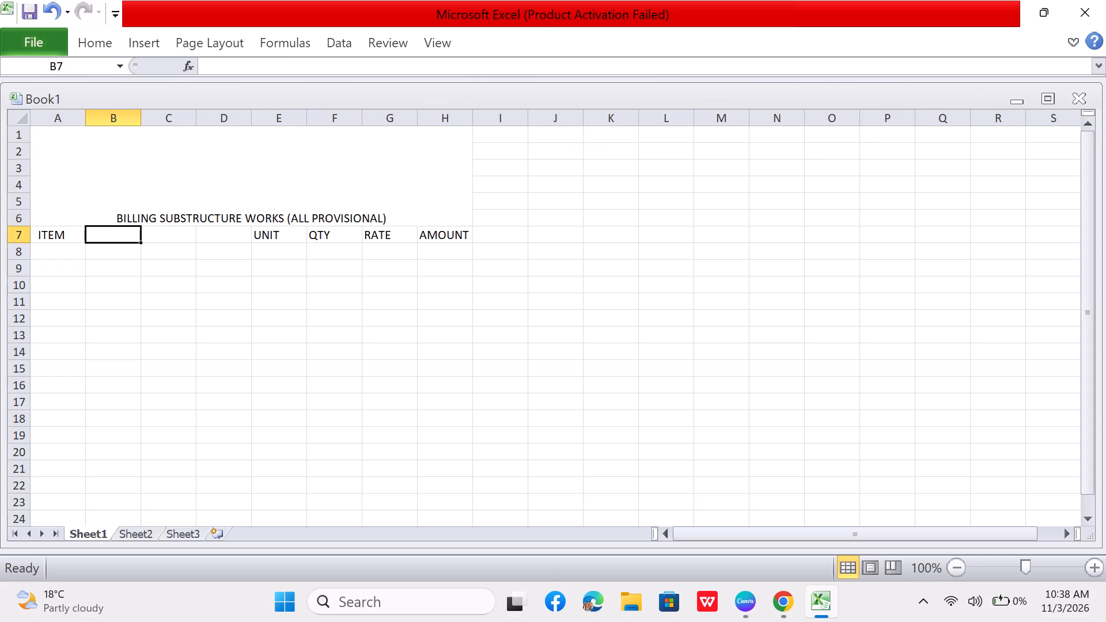
left_click_drag(139, 235, 163, 234)
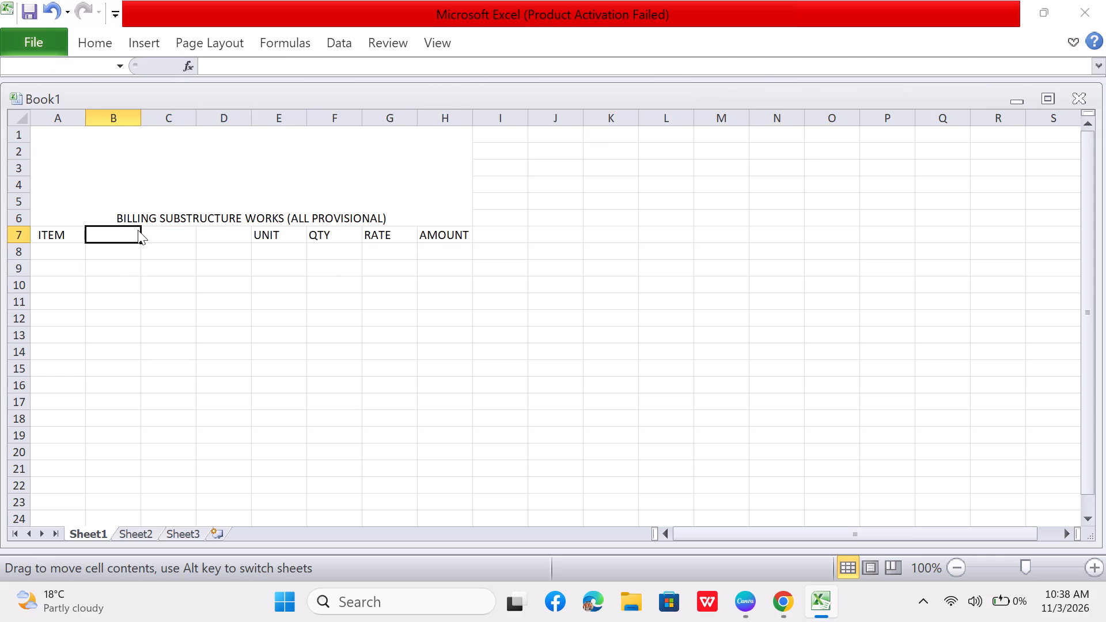
left_click(556, 339)
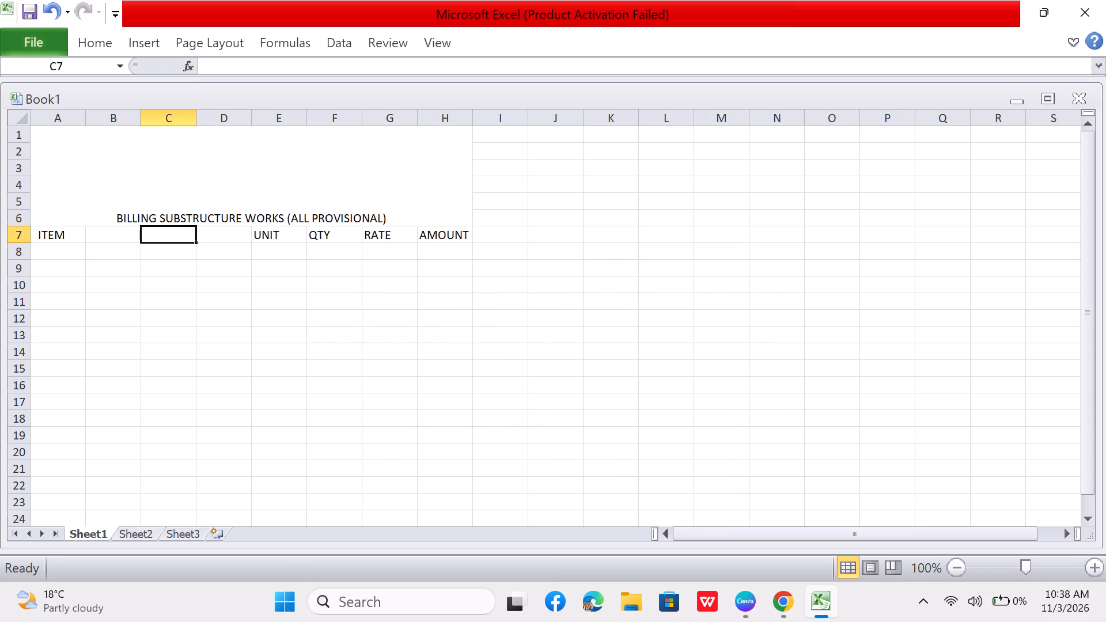
left_click(117, 238)
left_click_drag(116, 234, 164, 234)
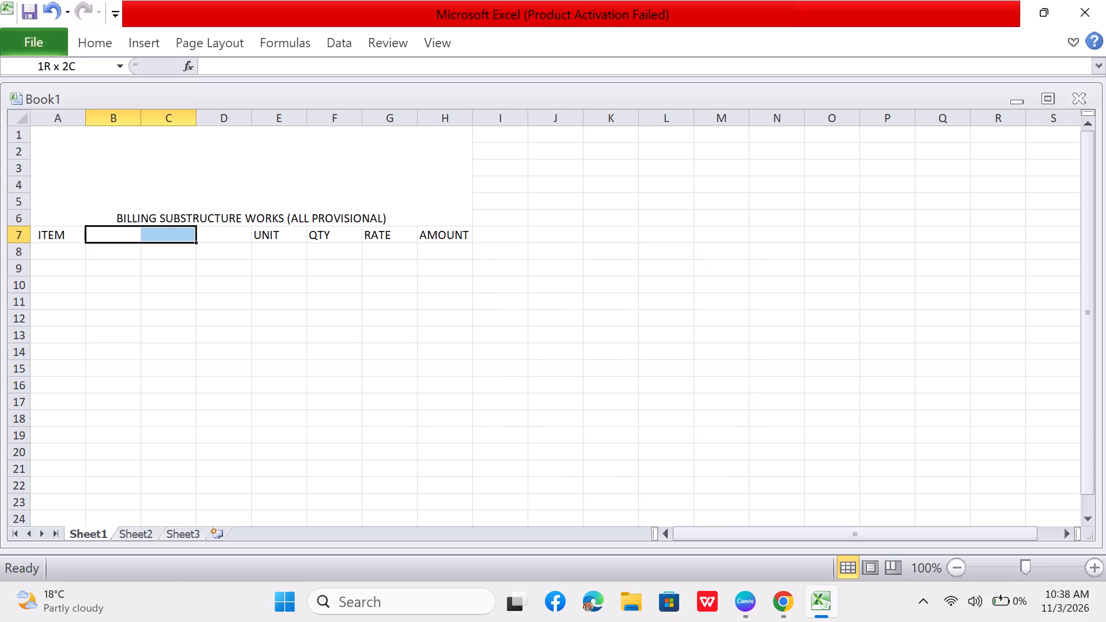
left_click_drag(164, 234, 218, 236)
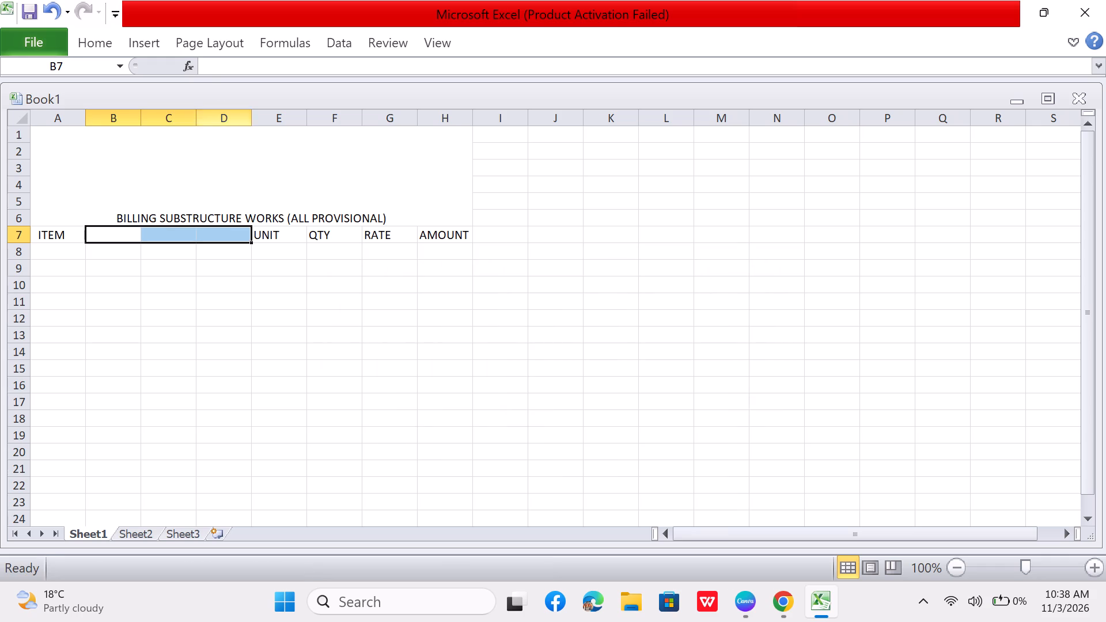
left_click(103, 39)
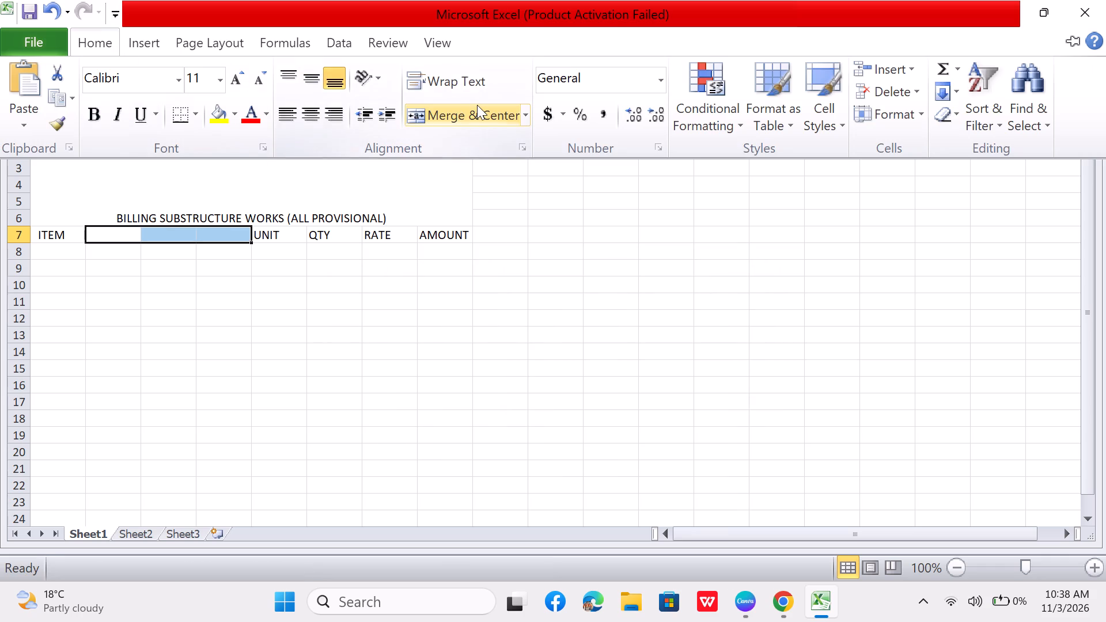
left_click(477, 105)
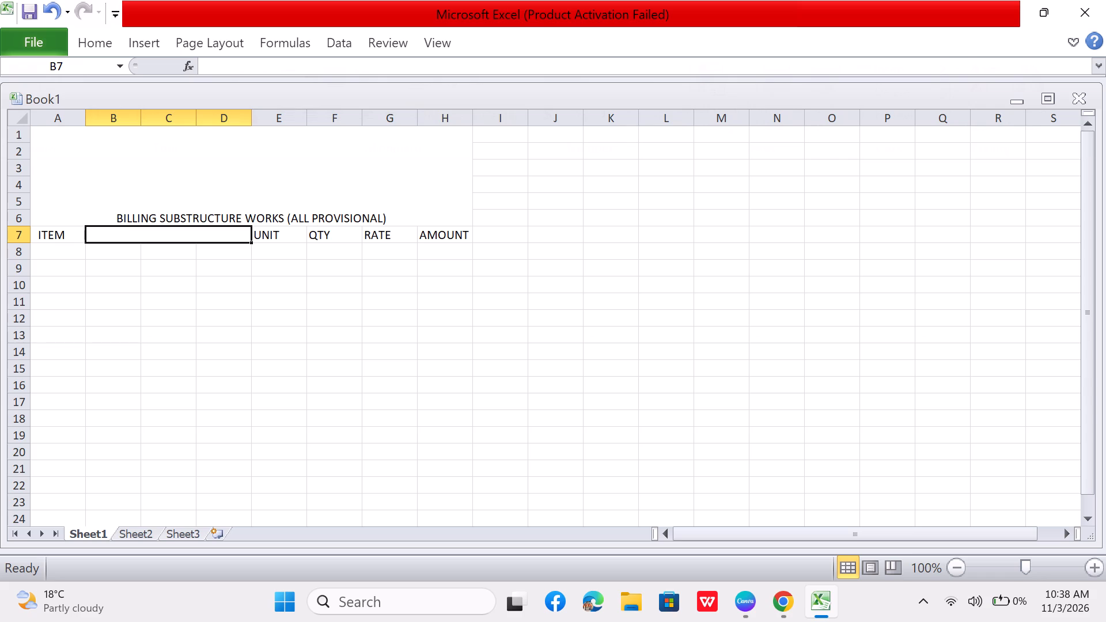
Enter the column heading DESCRIPTION in the merged cell B7:D7.
left_click(129, 235)
left_click(129, 235)
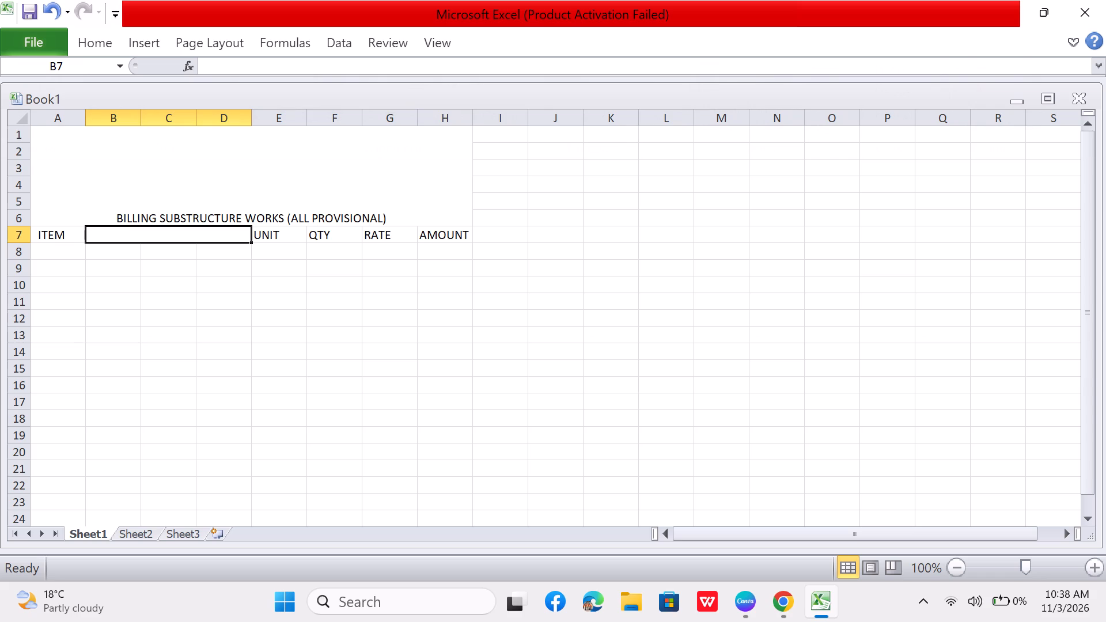
double_click(129, 235)
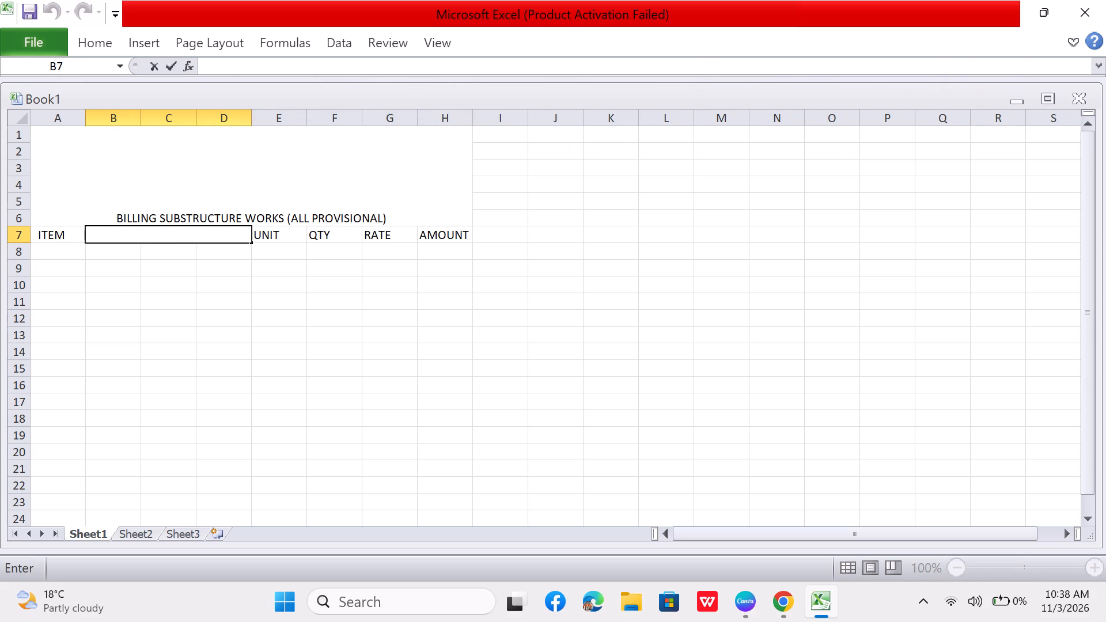
type("DESCRIPTION")
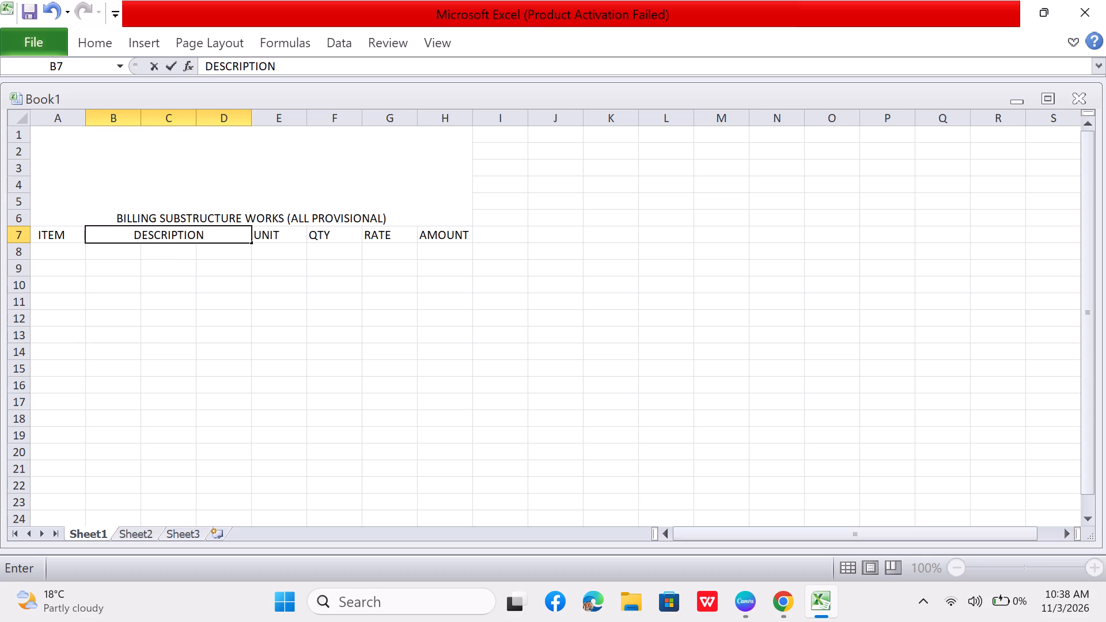
scroll(203, 312, "down", 2)
Insert a colon and a space before SUBSTRUCTURE in the merged title so it reads BILLING : SUBSTRUCTURE WORKS (ALL PROVISIONAL).
left_click(161, 218)
left_click(161, 218)
double_click(161, 218)
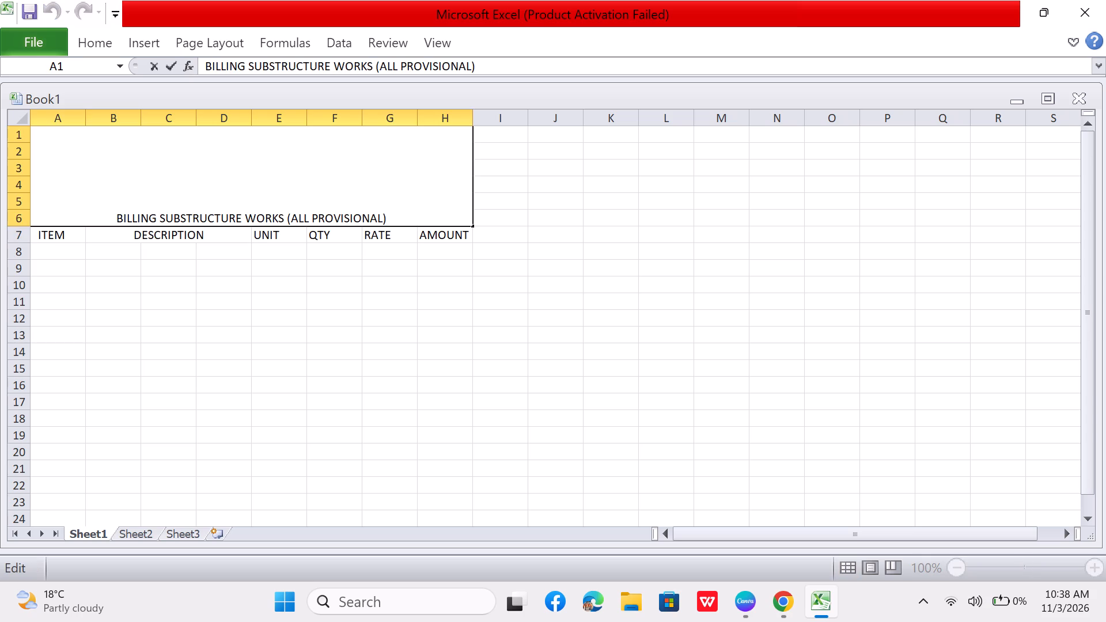
key("shift+colon")
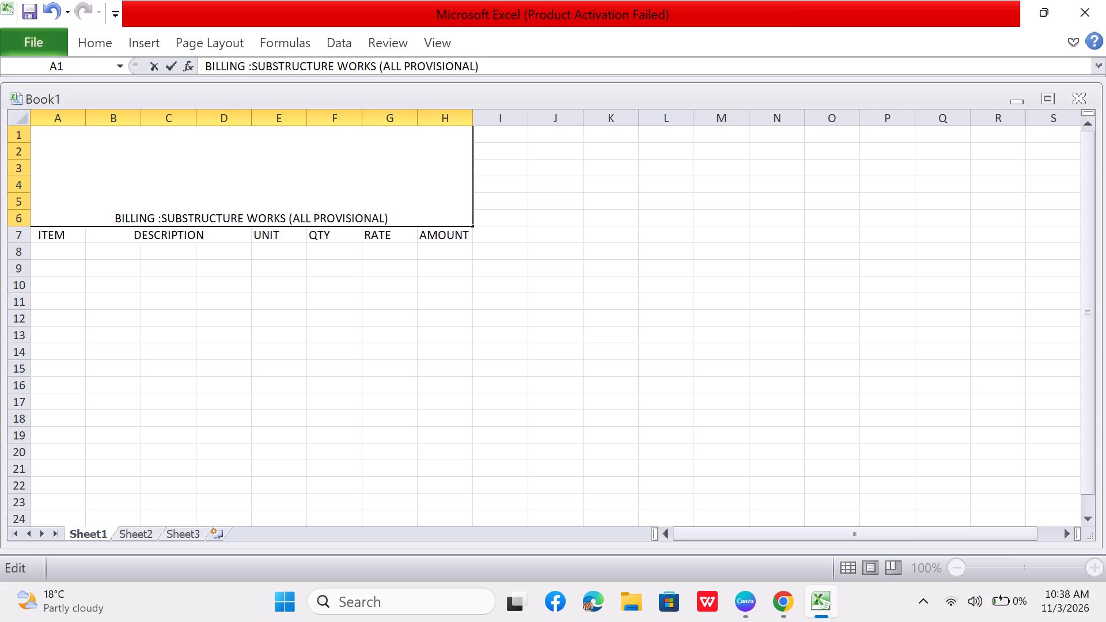
key("space")
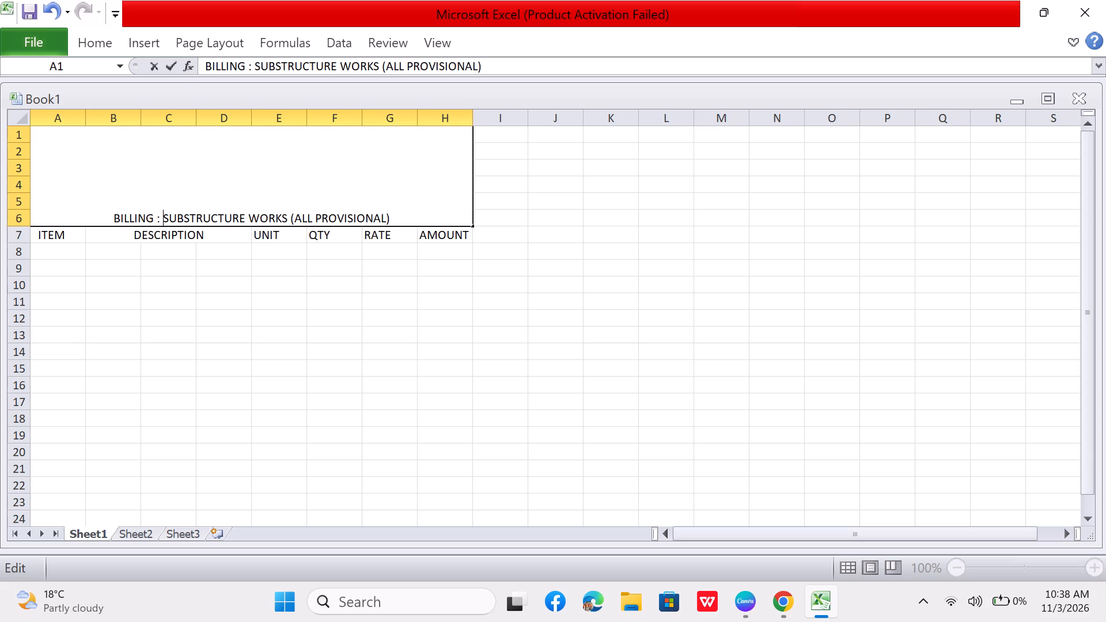
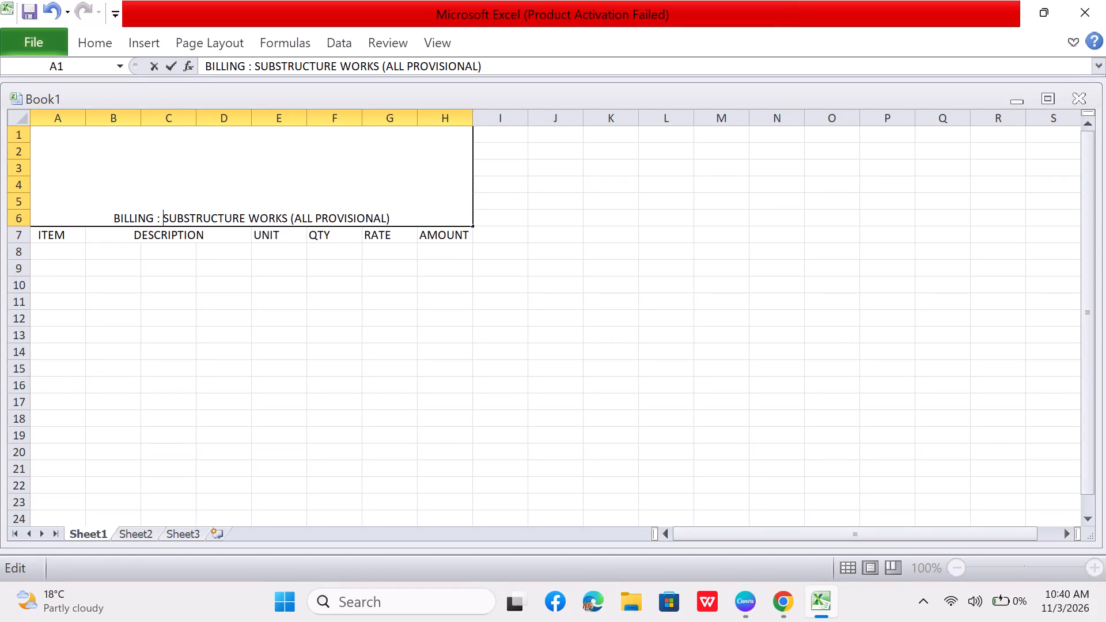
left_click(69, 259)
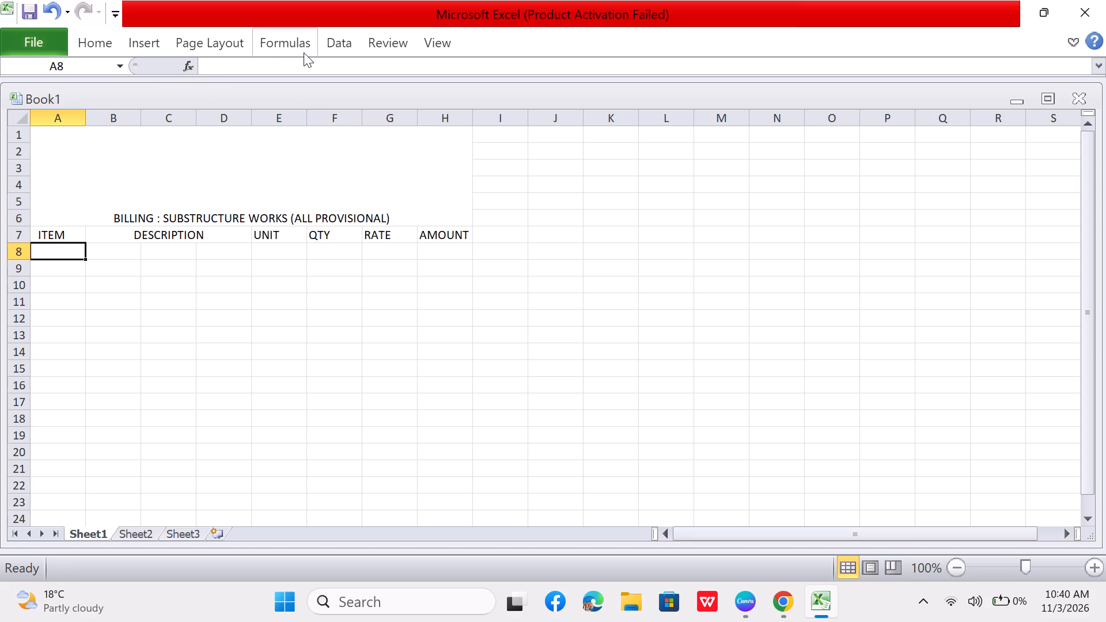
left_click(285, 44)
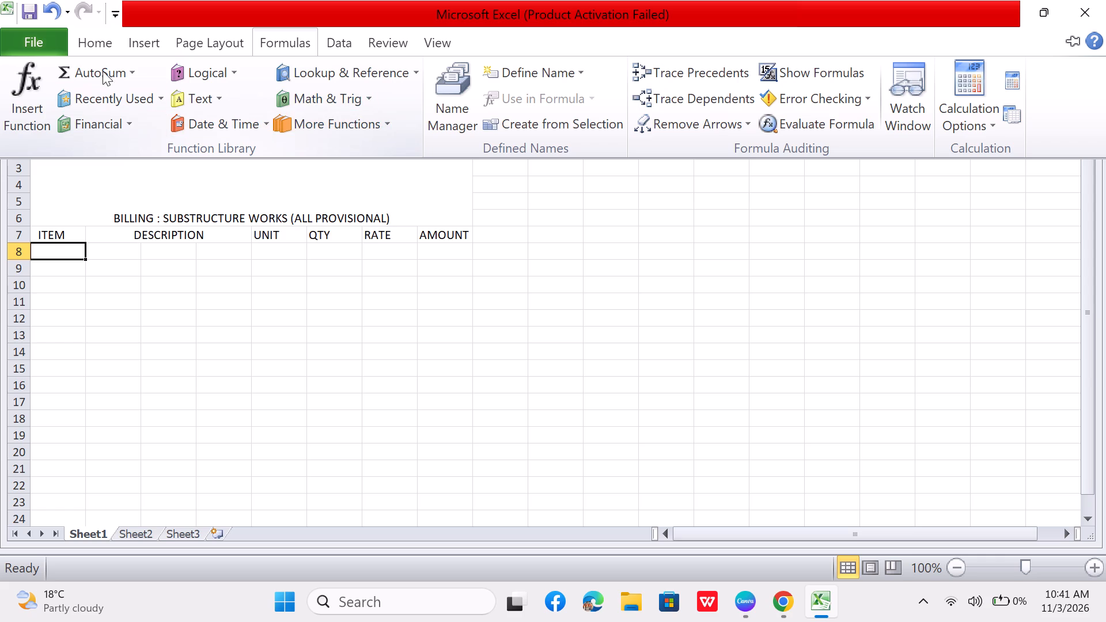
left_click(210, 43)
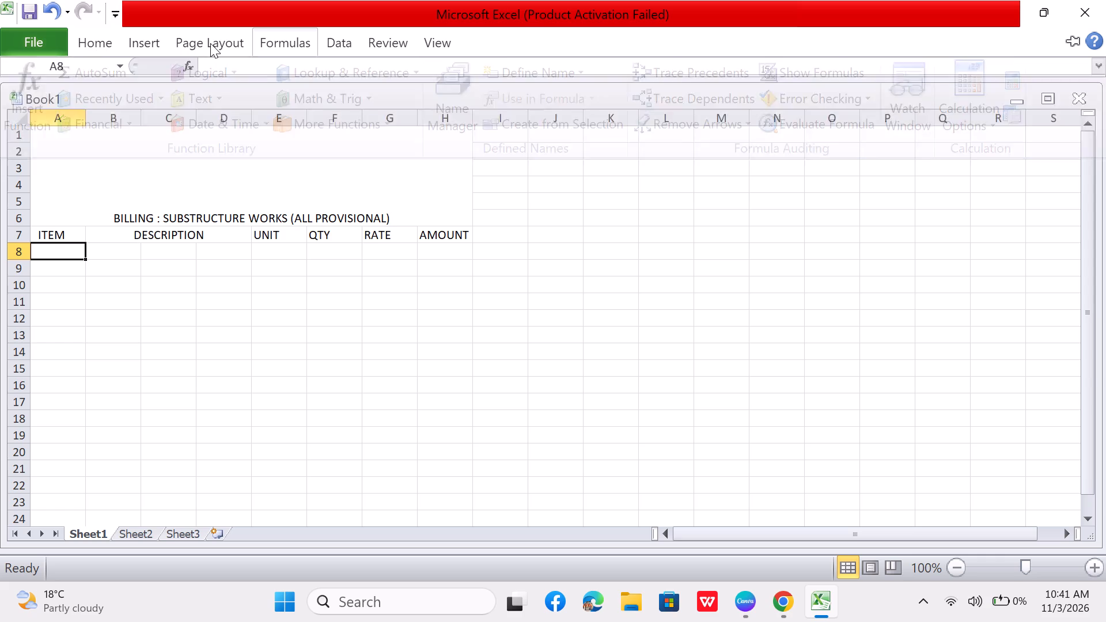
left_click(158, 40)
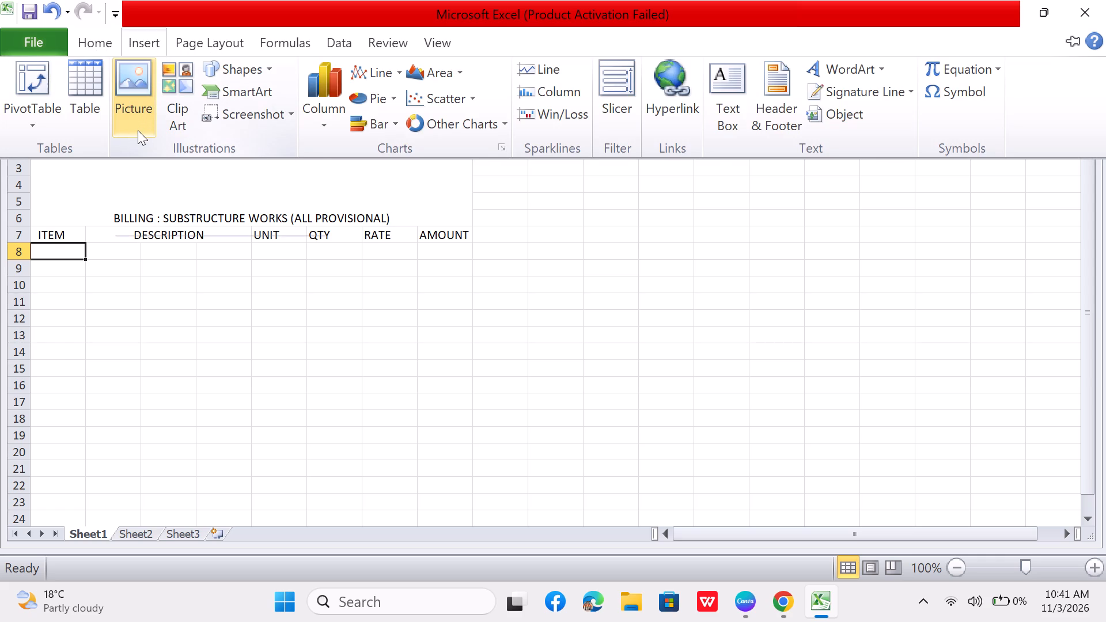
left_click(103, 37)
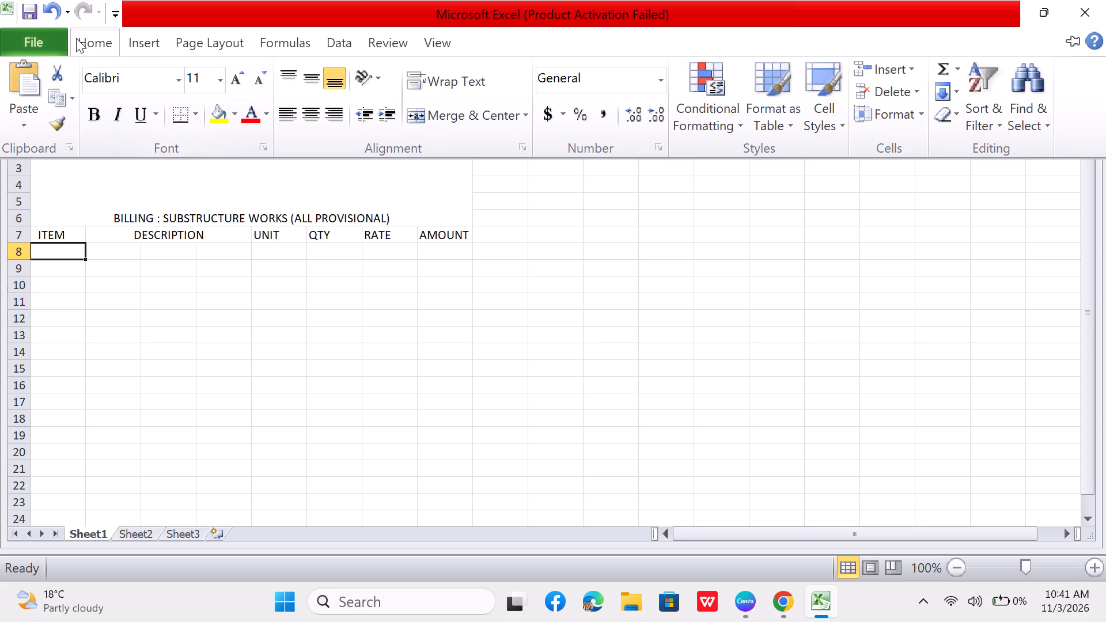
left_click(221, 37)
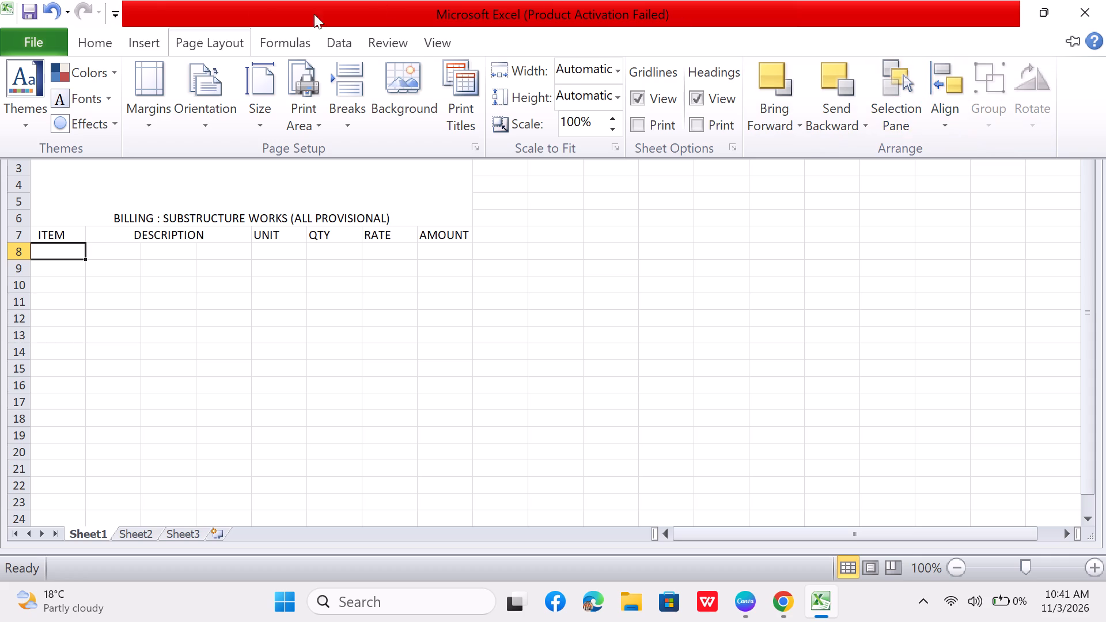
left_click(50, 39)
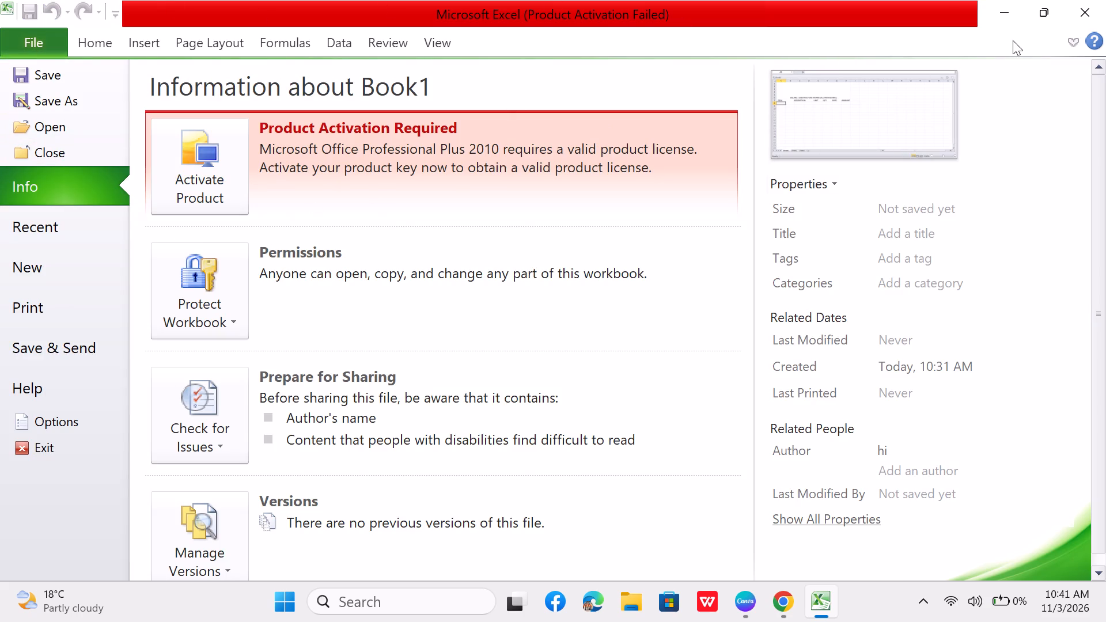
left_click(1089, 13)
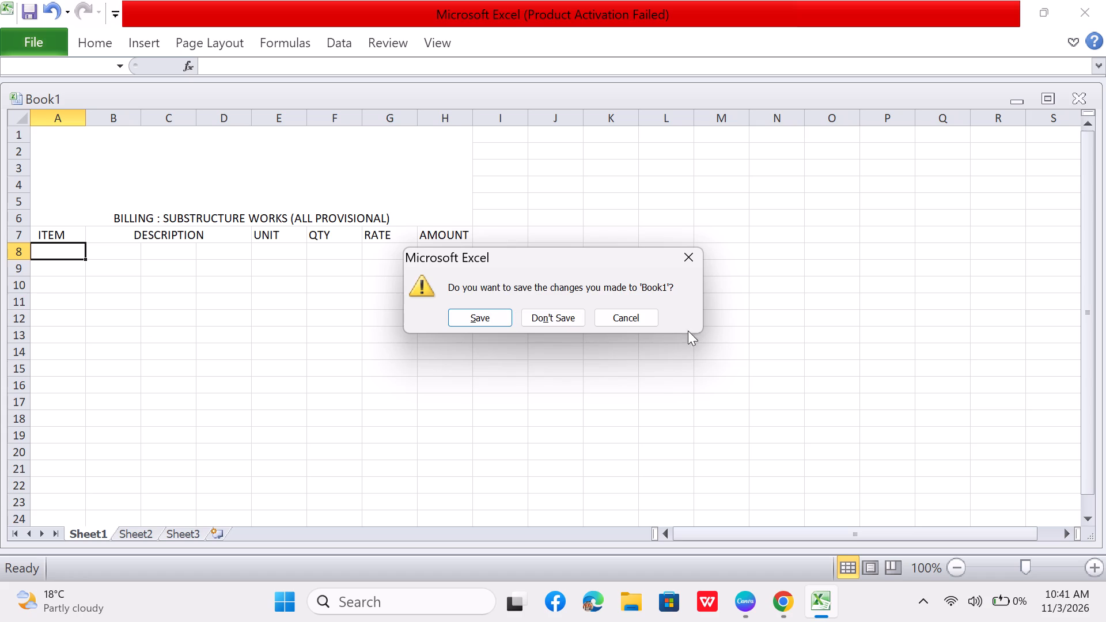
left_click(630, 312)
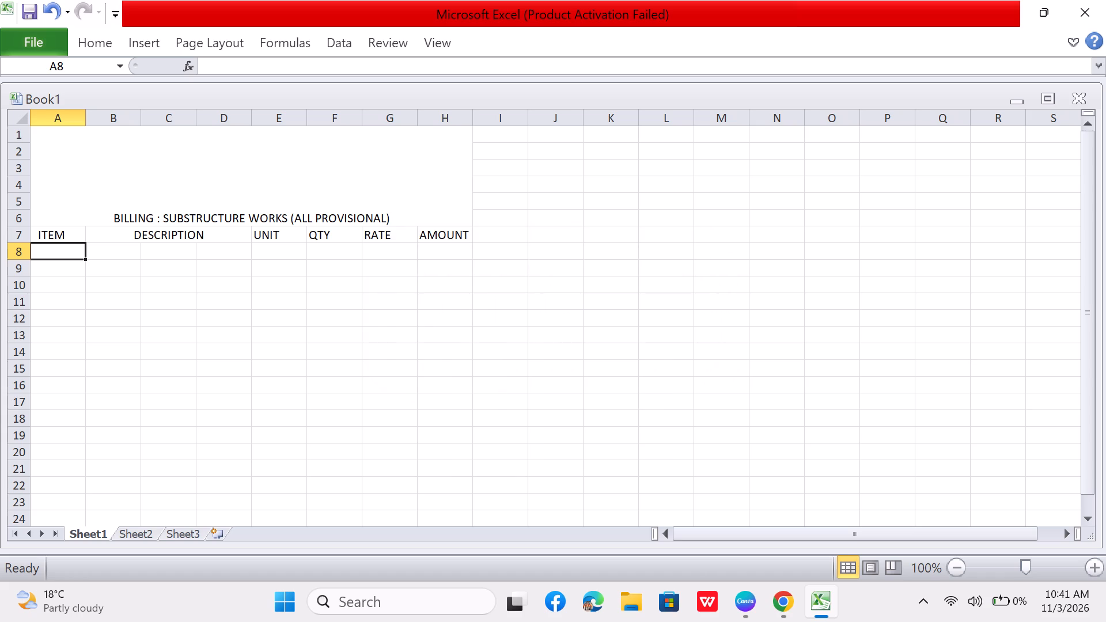
Enter the item numbers 1, 2, 3, 4 and 5 under the ITEM heading in cells A8 to A12.
double_click(39, 250)
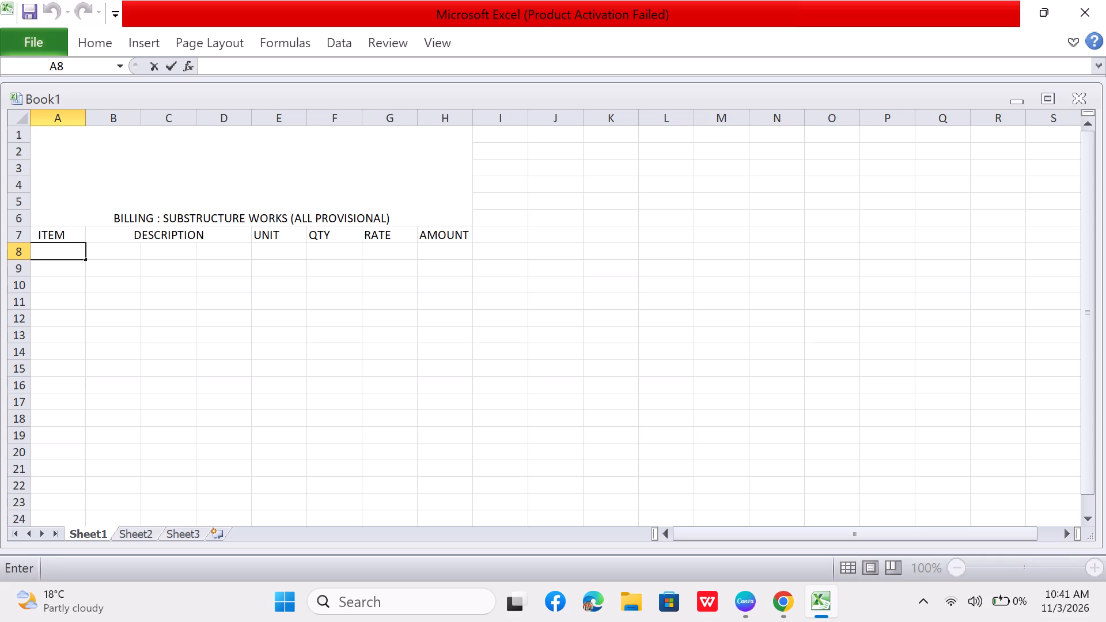
key("1")
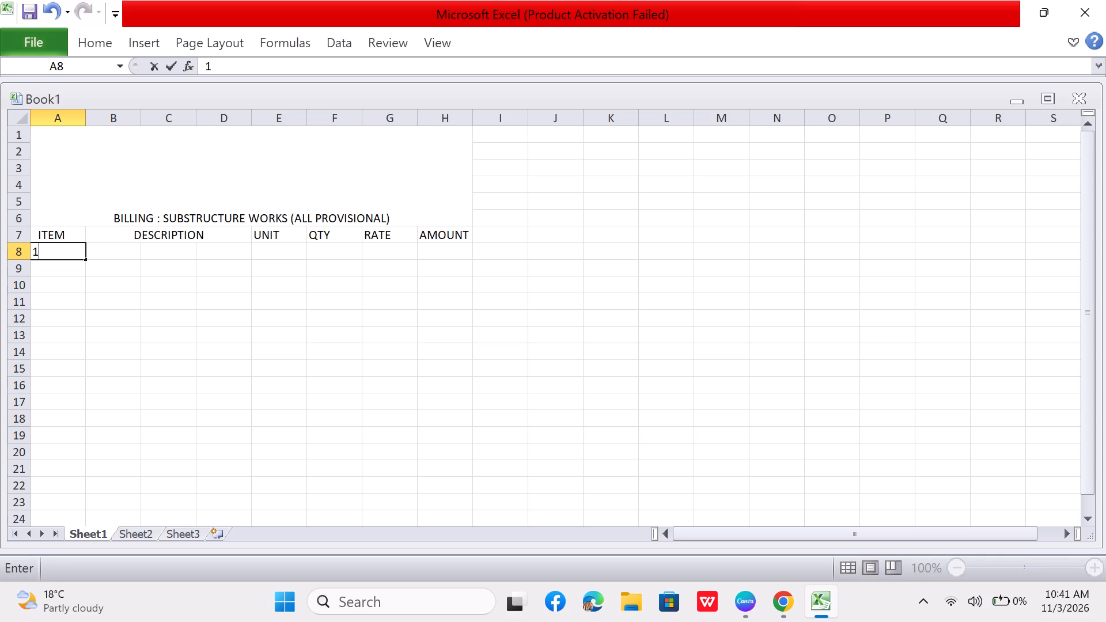
left_click(35, 272)
double_click(35, 272)
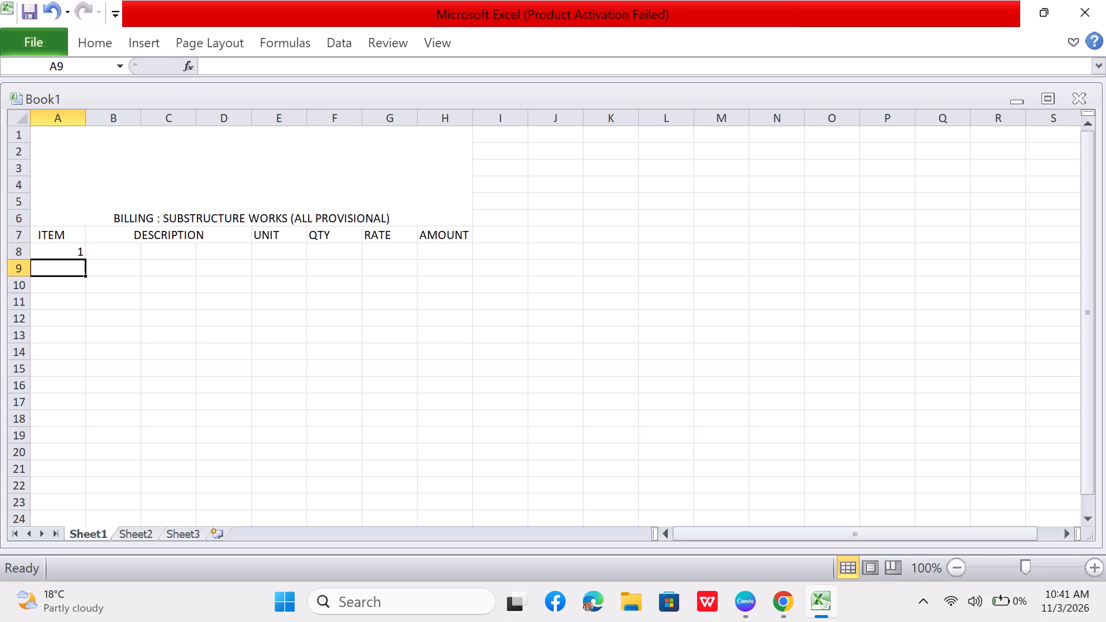
key("2")
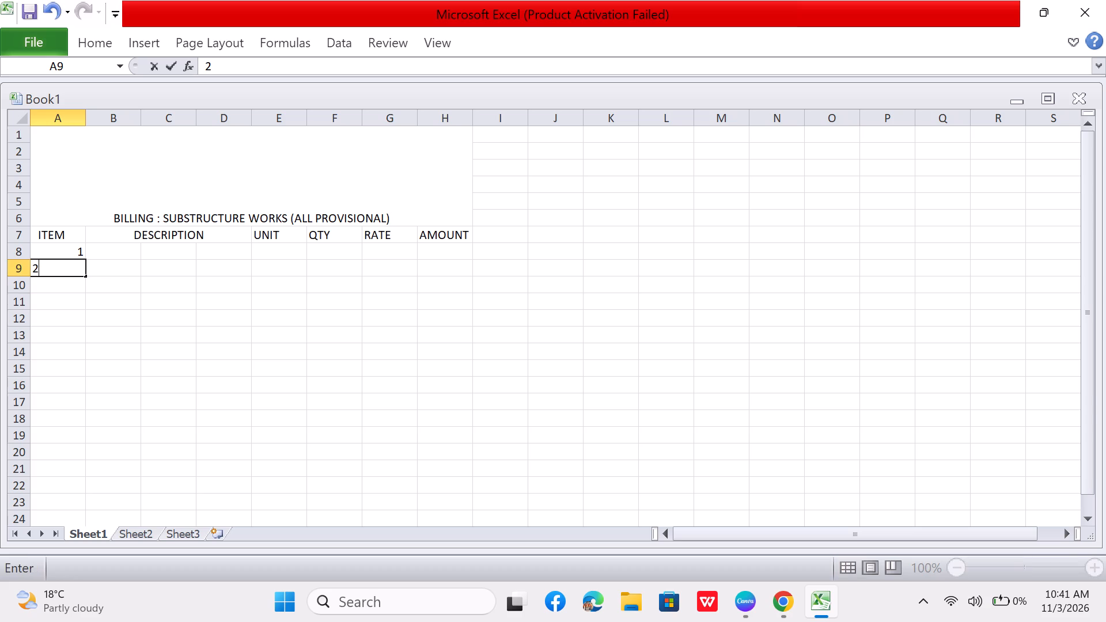
left_click(35, 289)
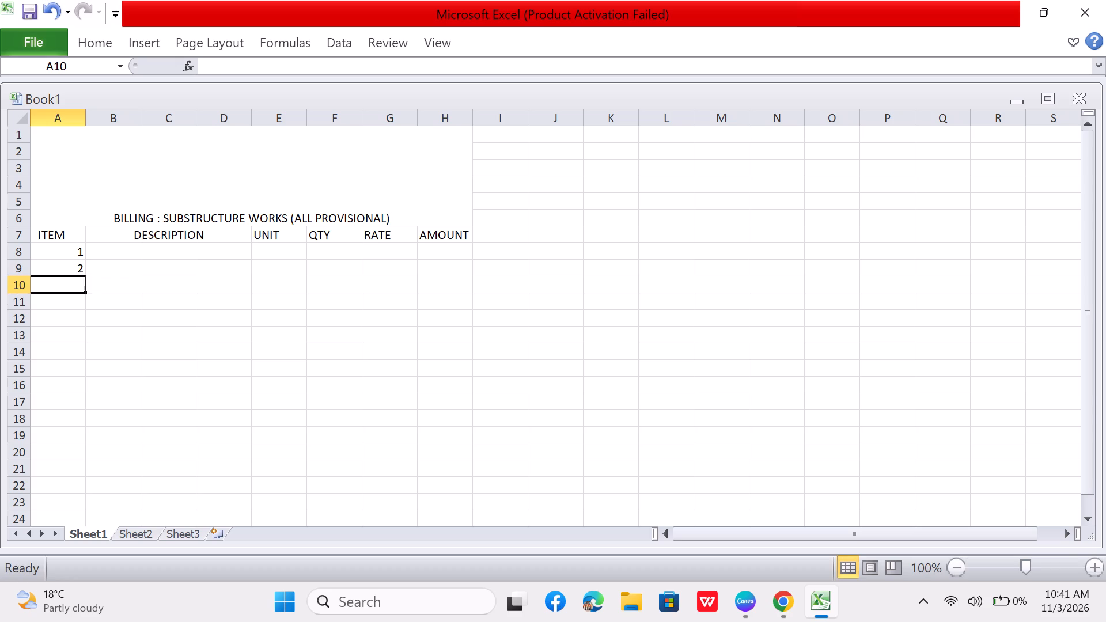
double_click(35, 289)
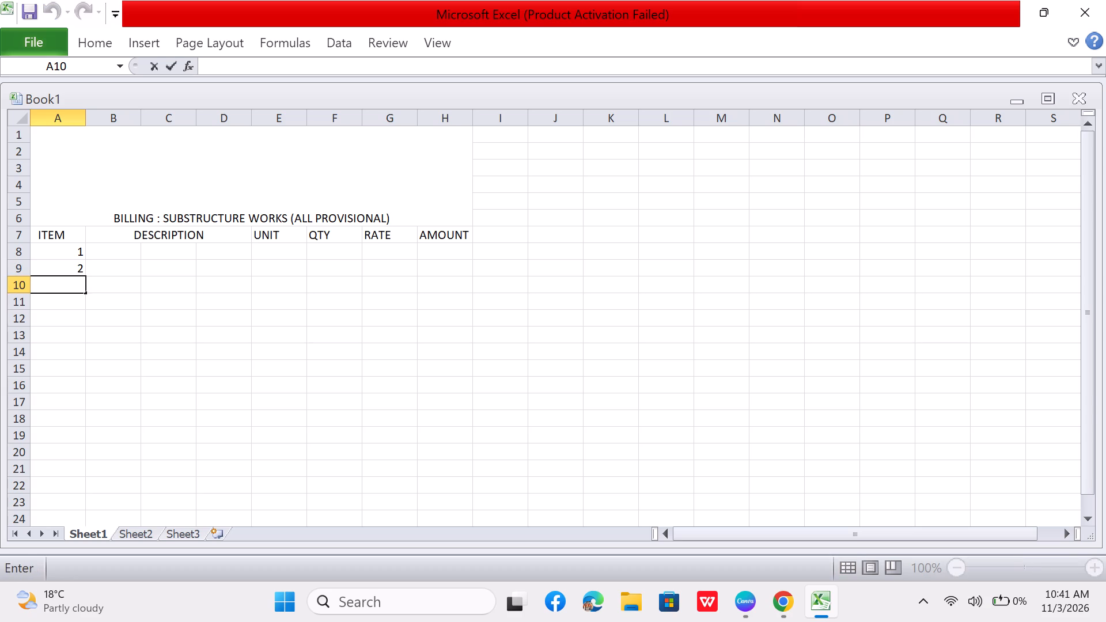
key("3")
left_click(35, 289)
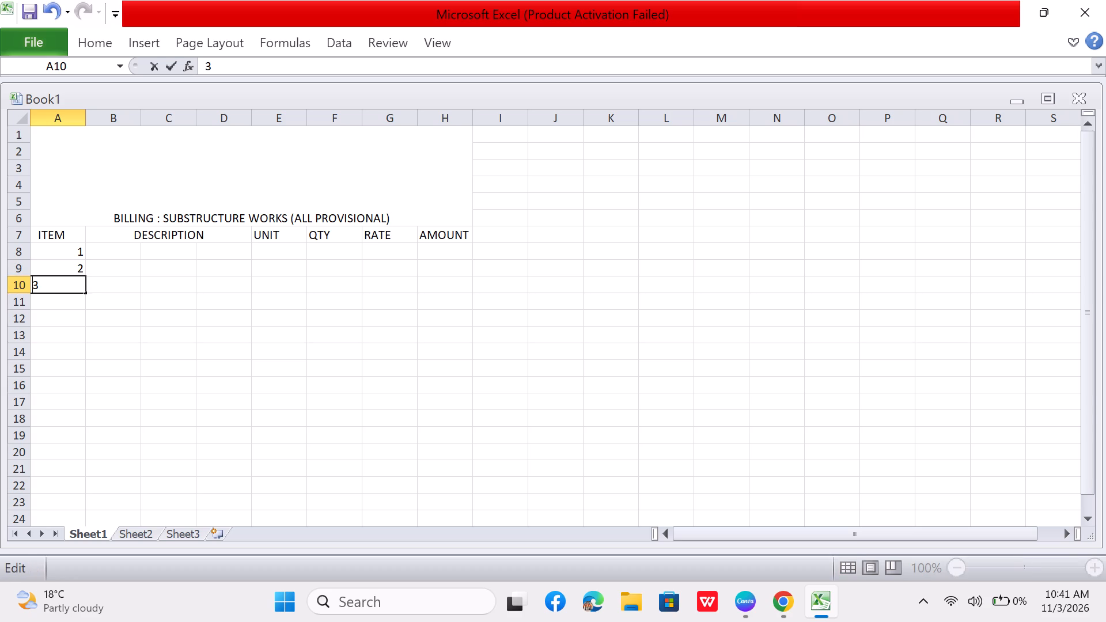
double_click(35, 289)
left_click(35, 289)
left_click(41, 307)
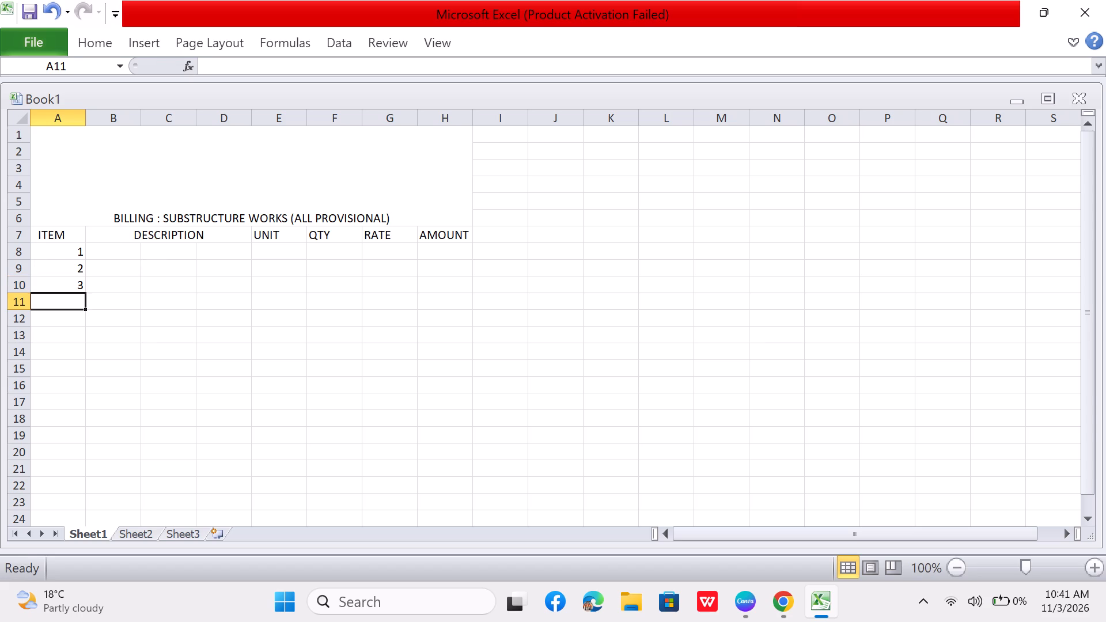
key("3")
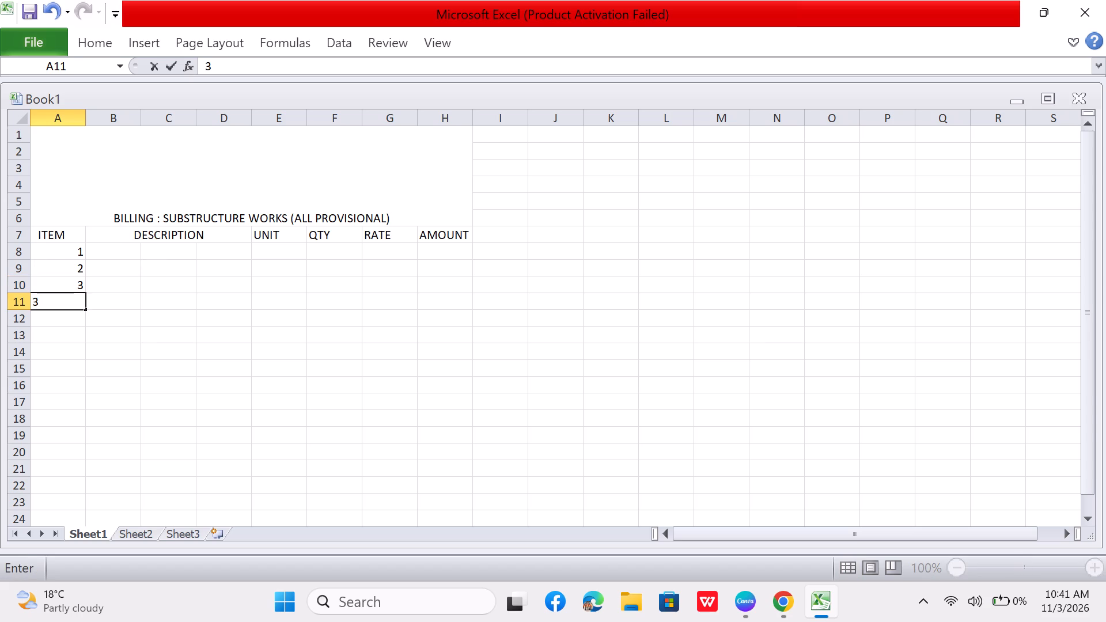
key("BackSpace")
key("4")
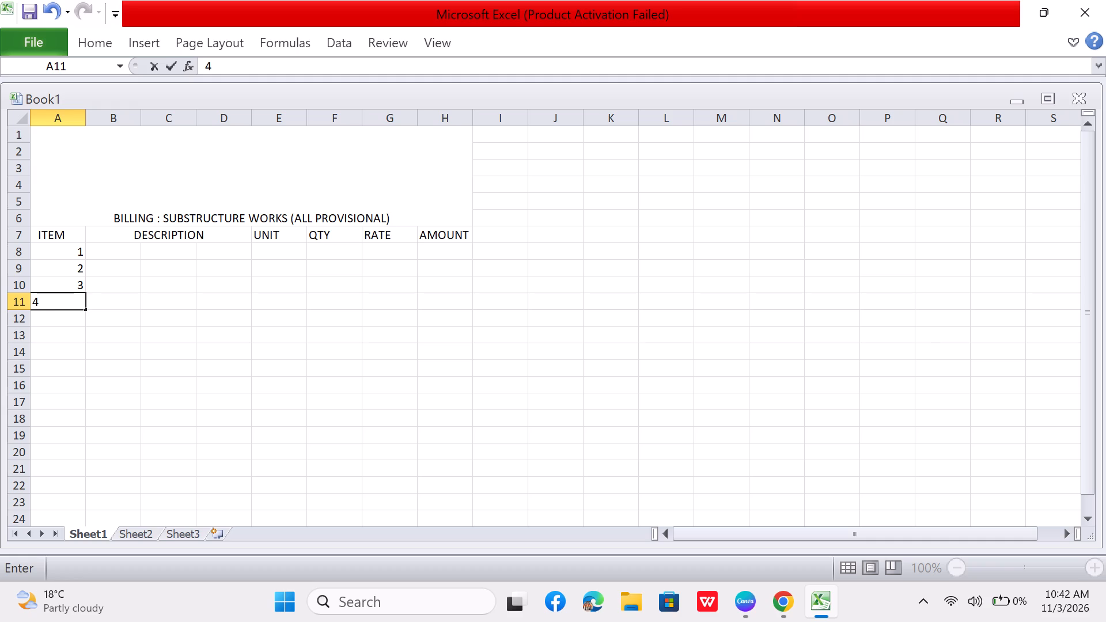
left_click(50, 319)
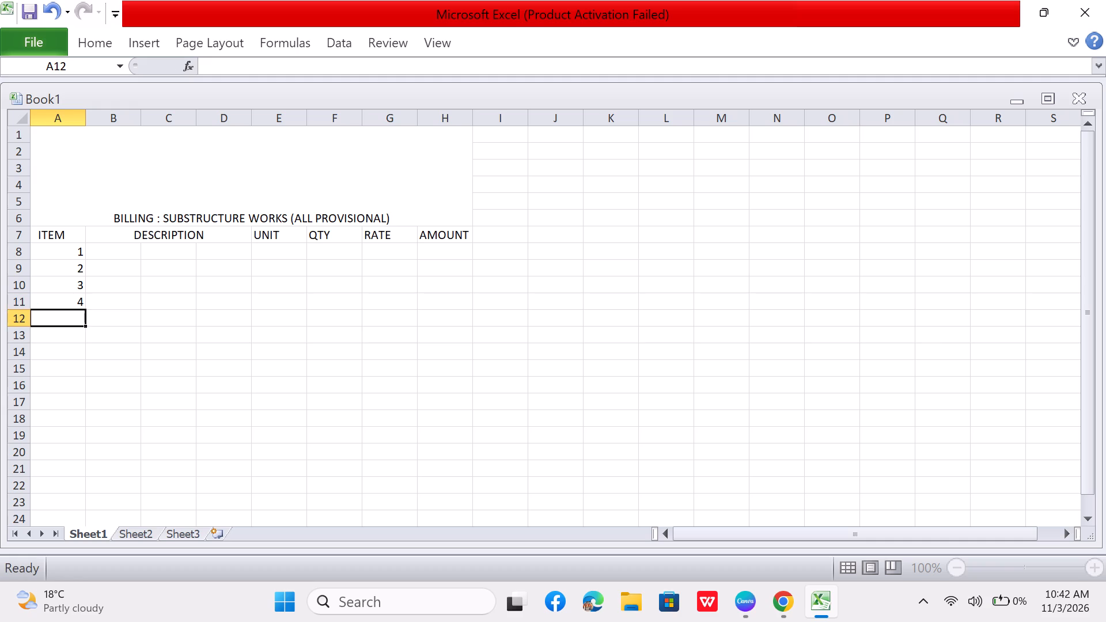
key("5")
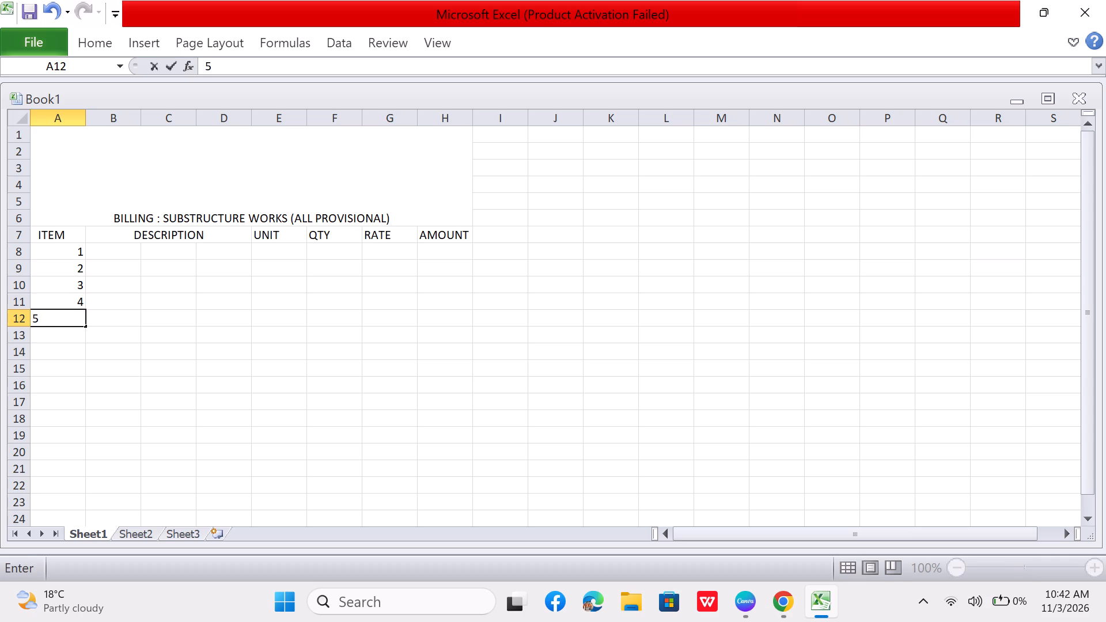
left_click(50, 339)
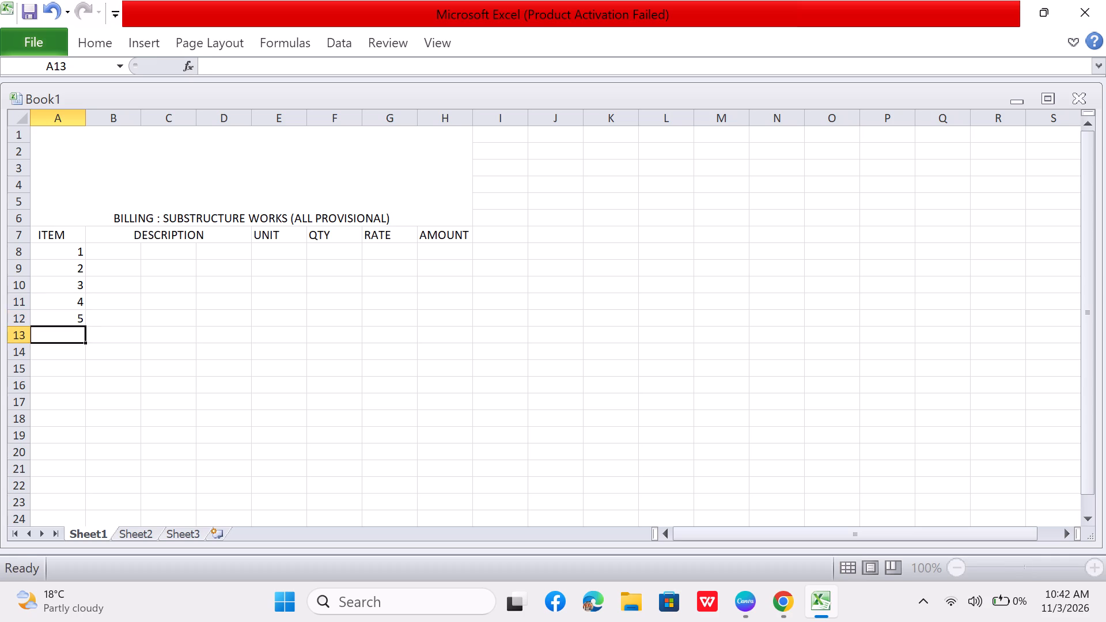
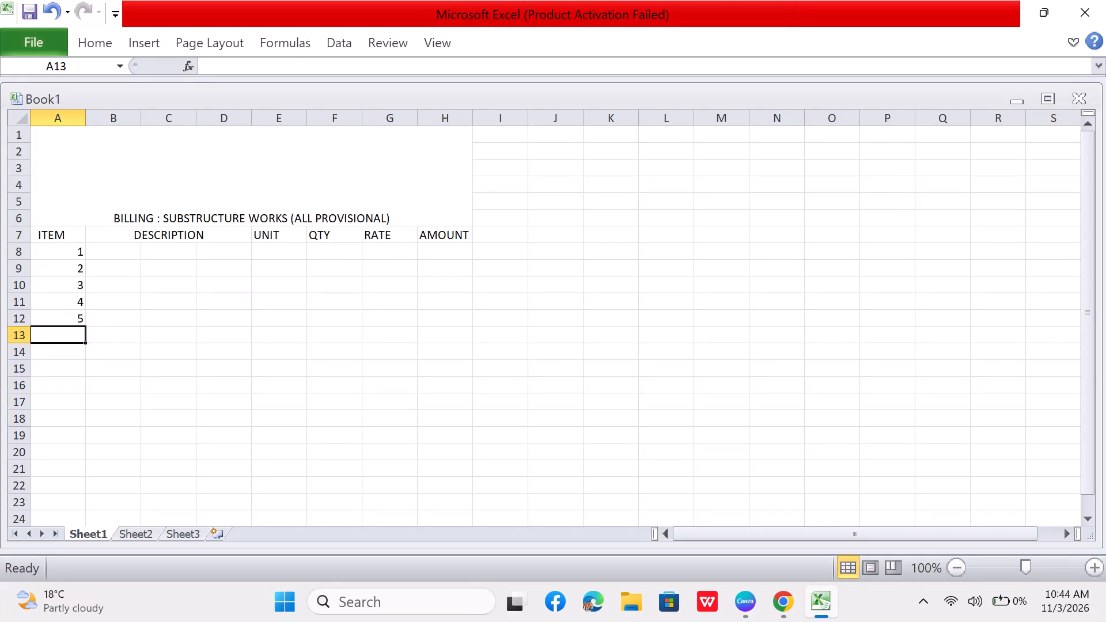
Merge and center columns B to D separately in rows 8, 9 and 10 under the DESCRIPTION heading.
left_click(105, 253)
left_click_drag(105, 253, 131, 259)
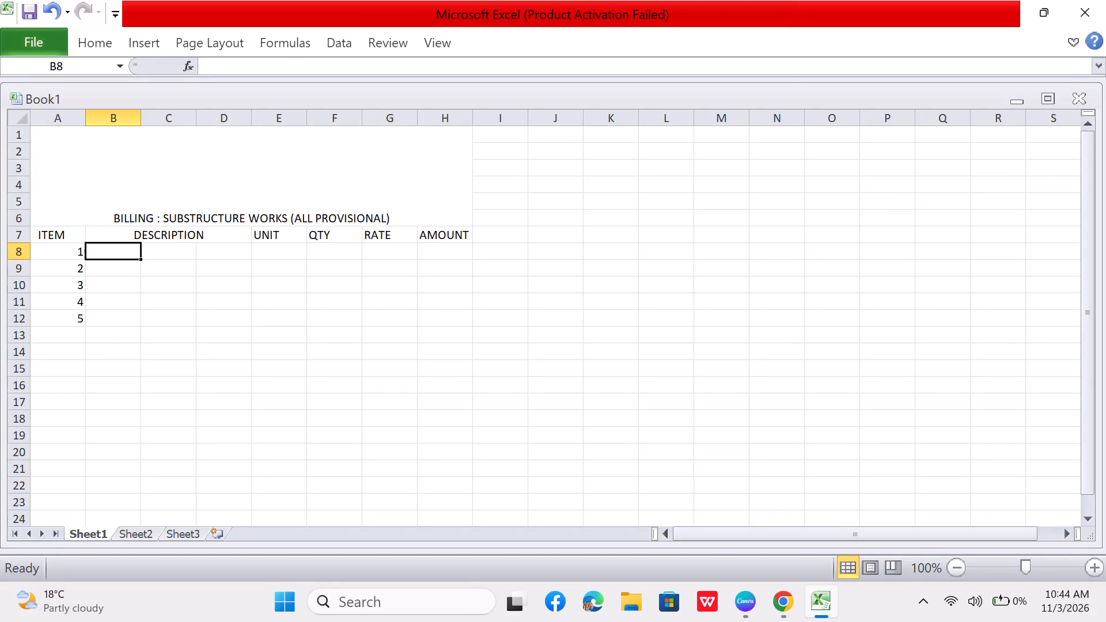
left_click_drag(131, 259, 222, 250)
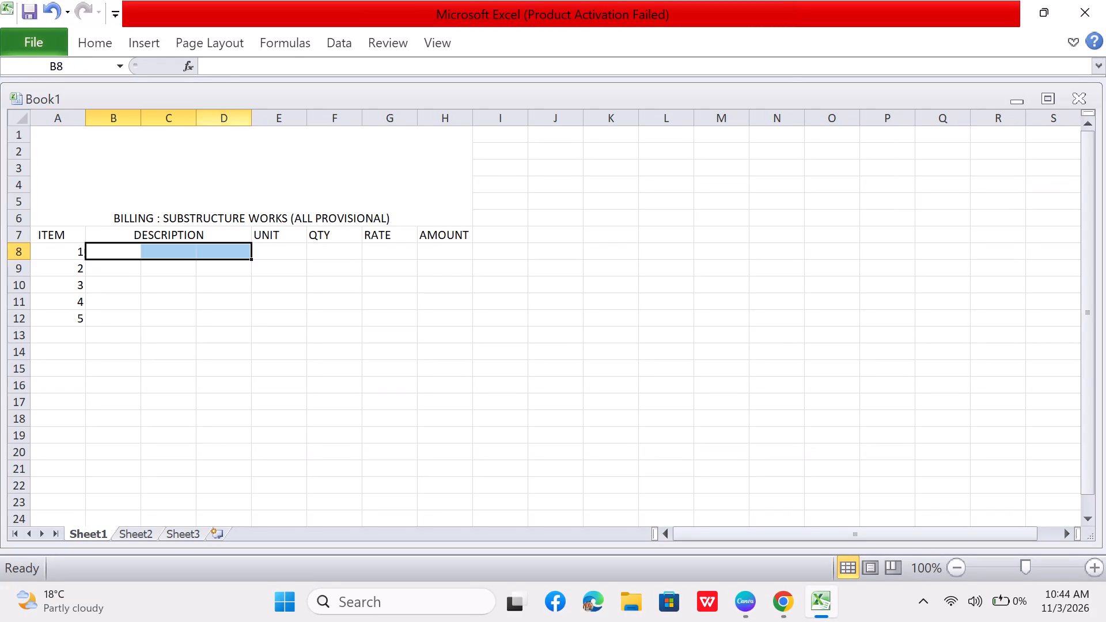
left_click(88, 41)
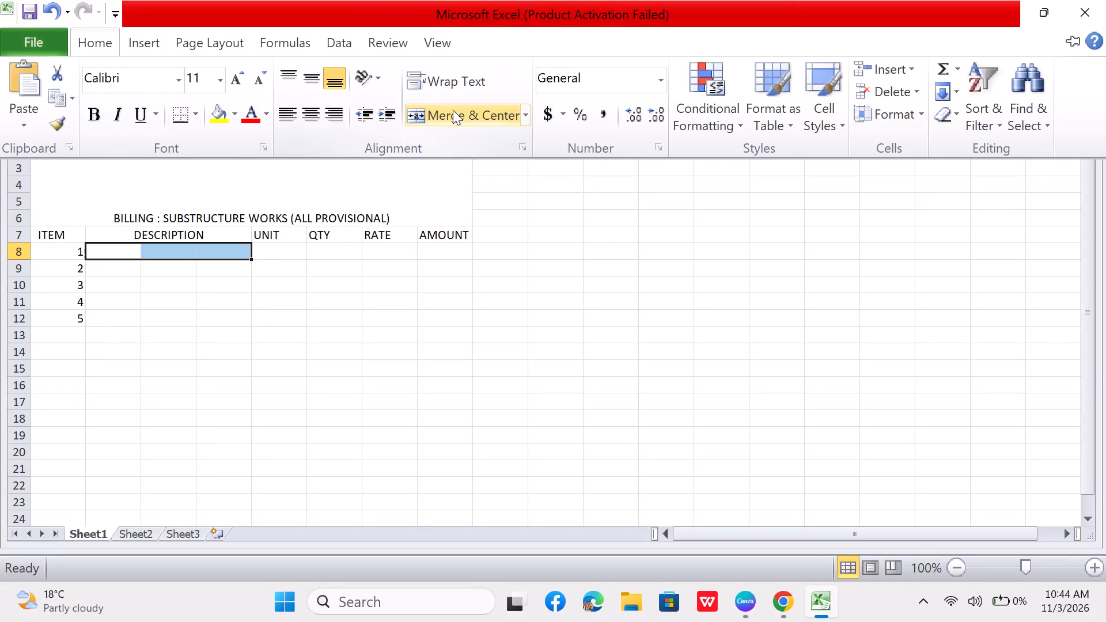
left_click(456, 112)
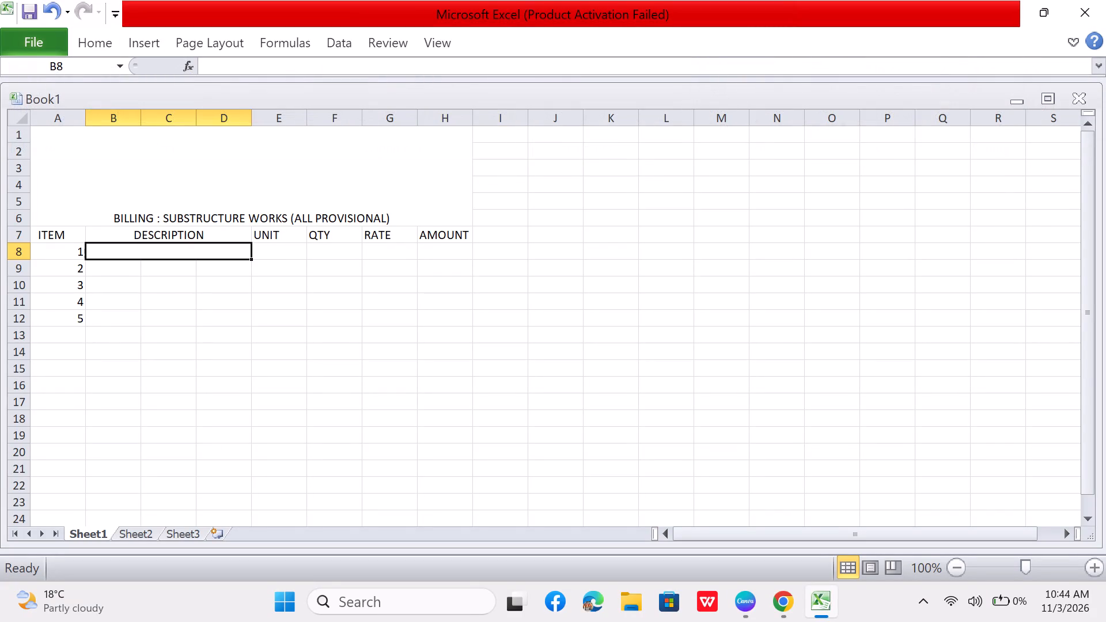
left_click(98, 269)
left_click_drag(102, 268, 217, 271)
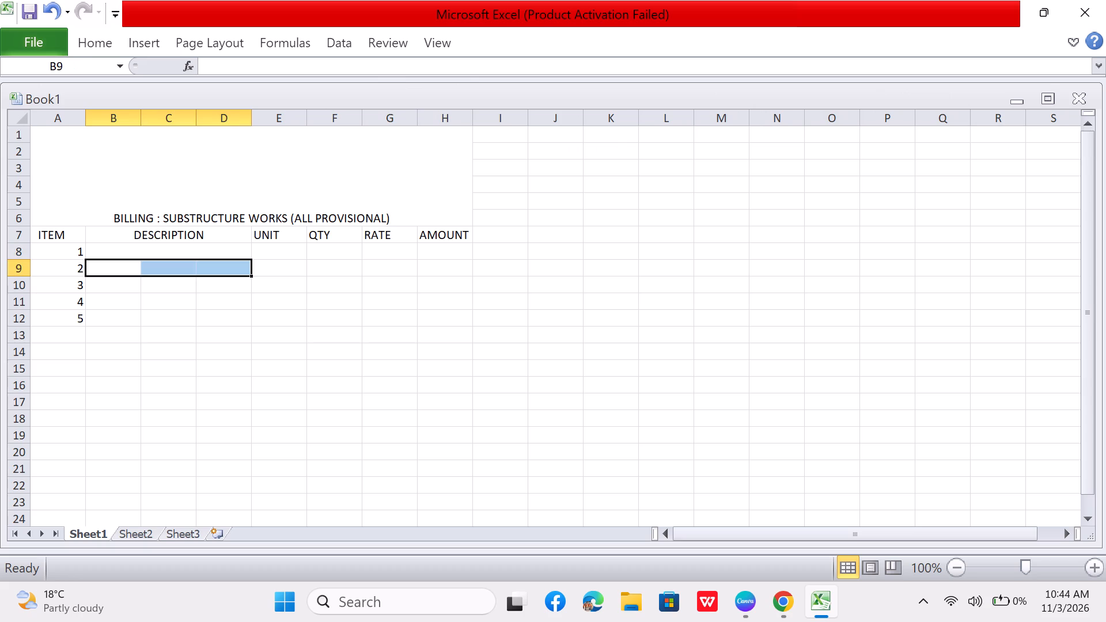
left_click(105, 35)
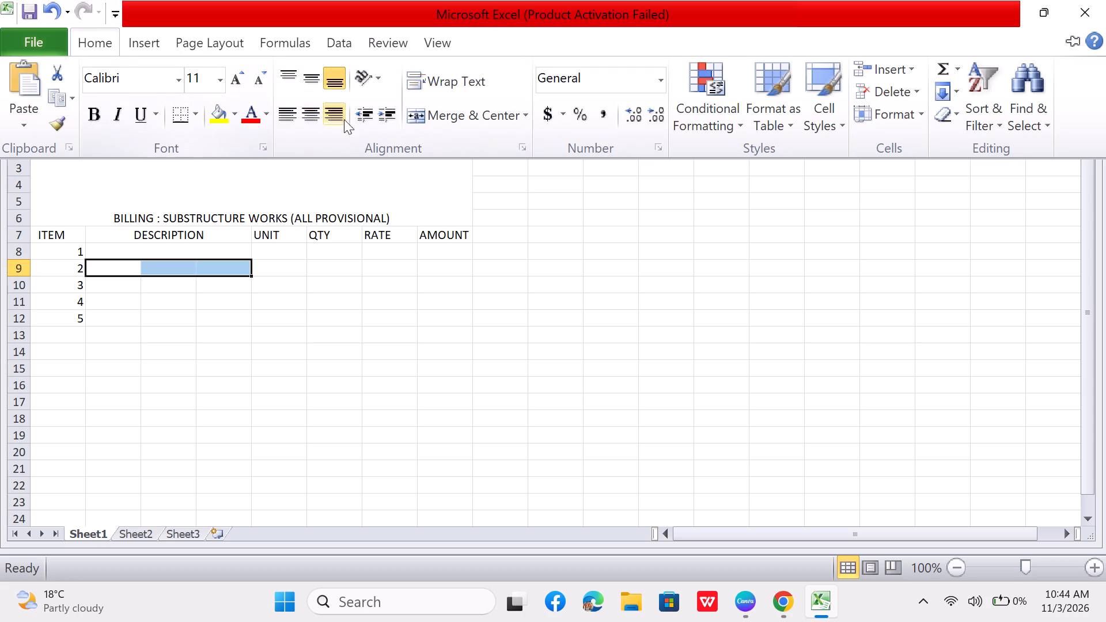
left_click(468, 113)
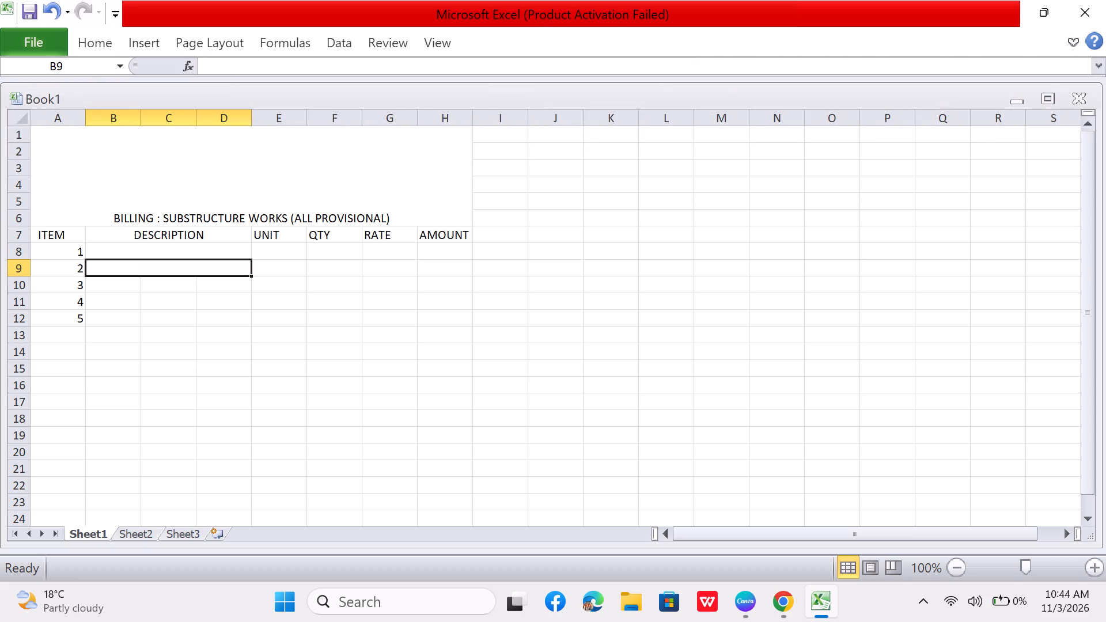
left_click_drag(91, 288, 219, 295)
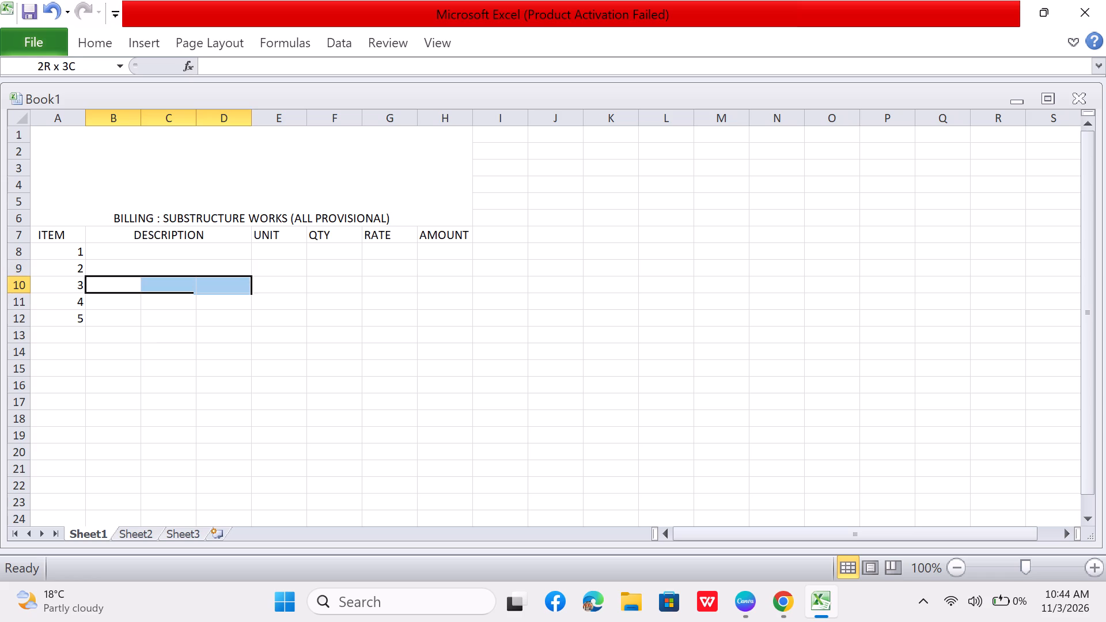
left_click_drag(219, 295, 224, 287)
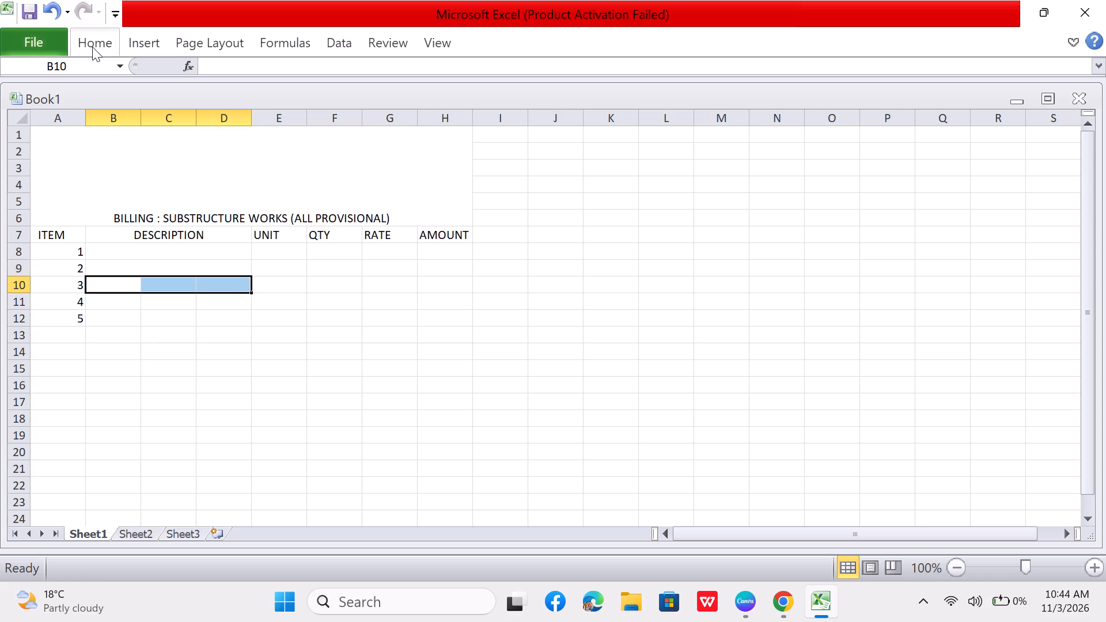
left_click(95, 41)
left_click(470, 115)
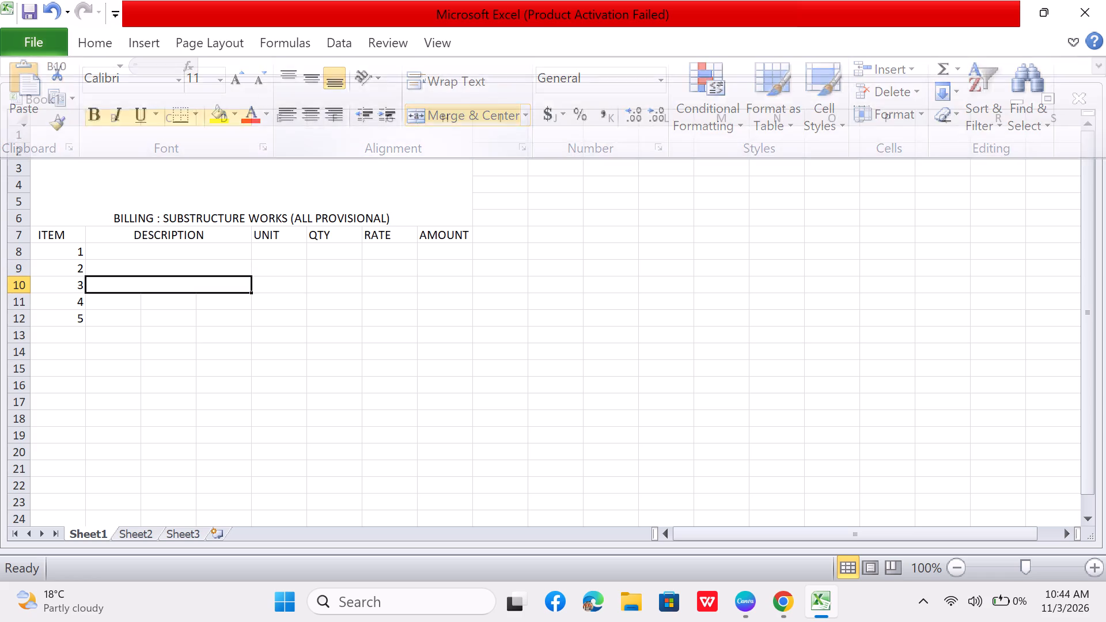
Merge and center columns B to D separately in rows 11 and 12, beside item numbers 4 and 5.
left_click(96, 301)
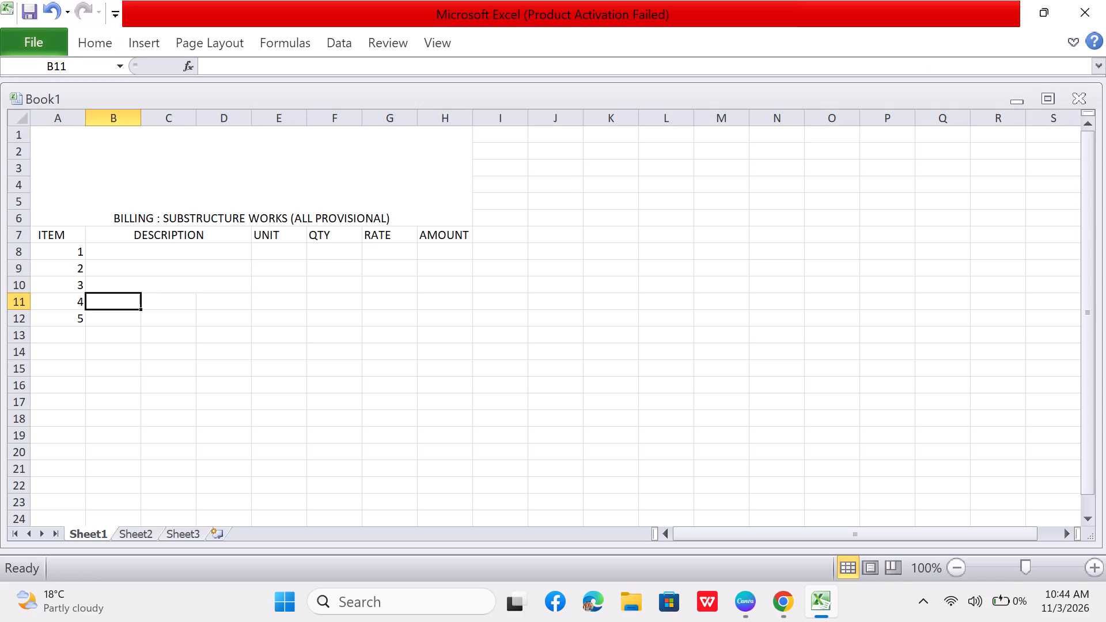
left_click_drag(96, 301, 234, 302)
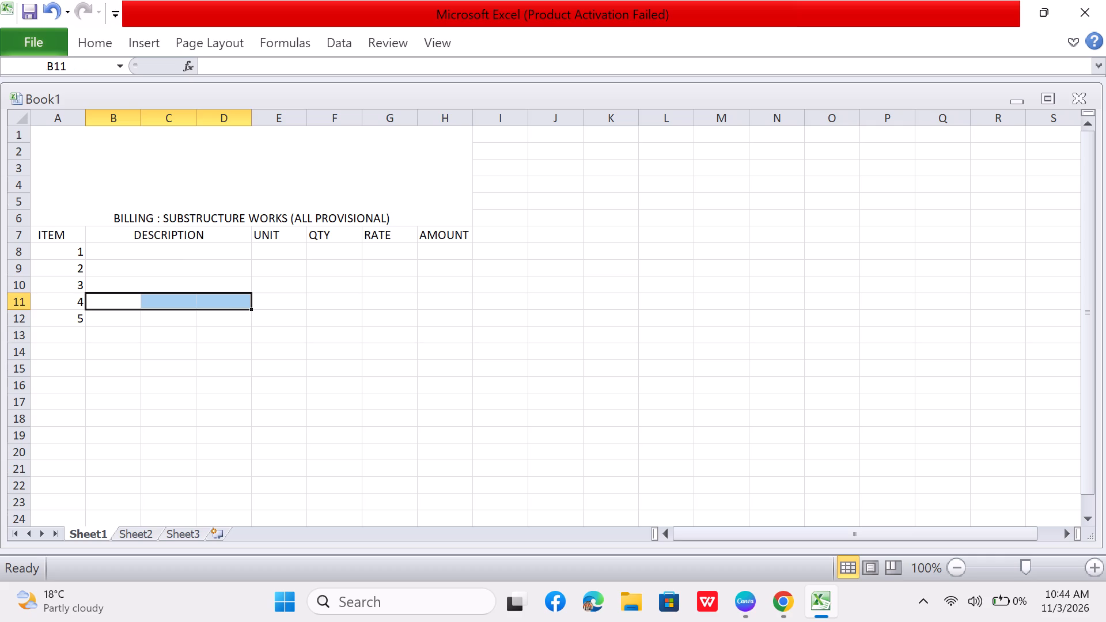
left_click(102, 38)
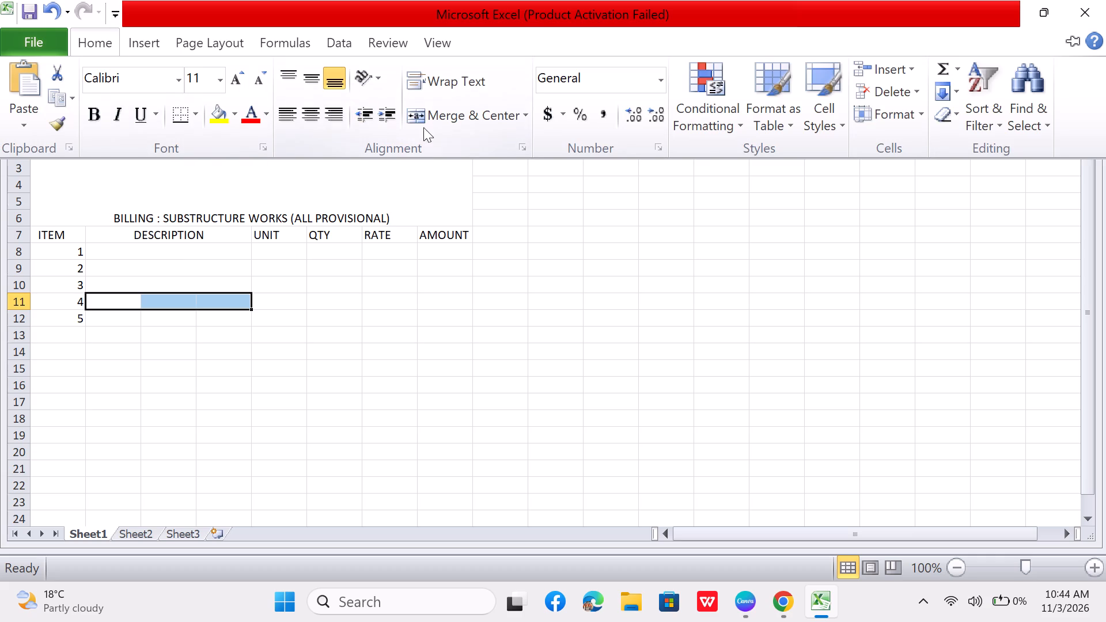
left_click(451, 121)
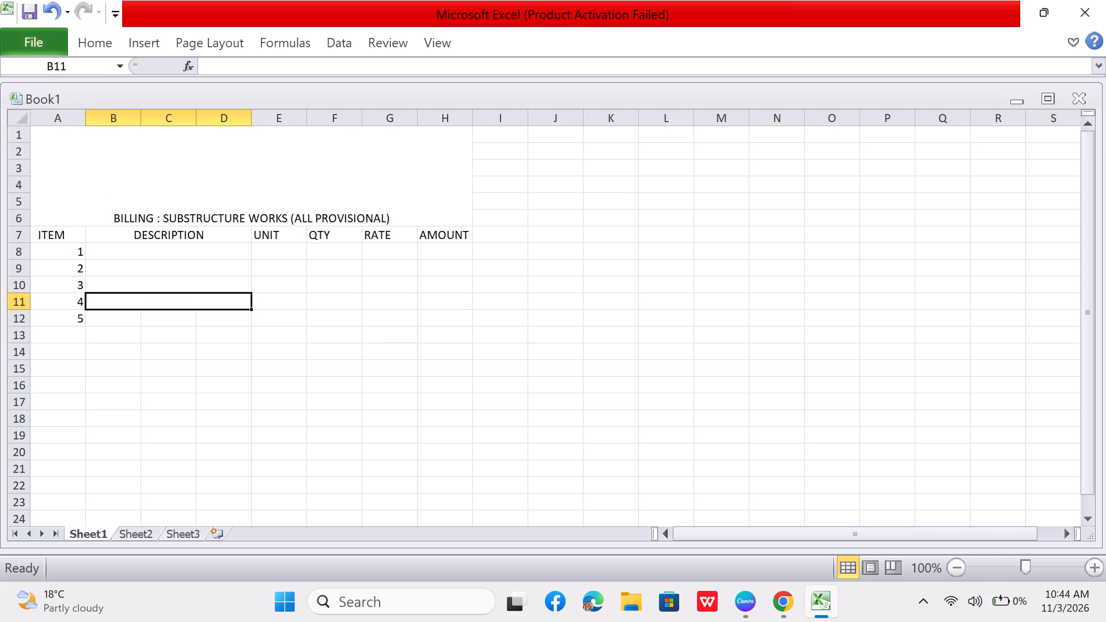
left_click(98, 319)
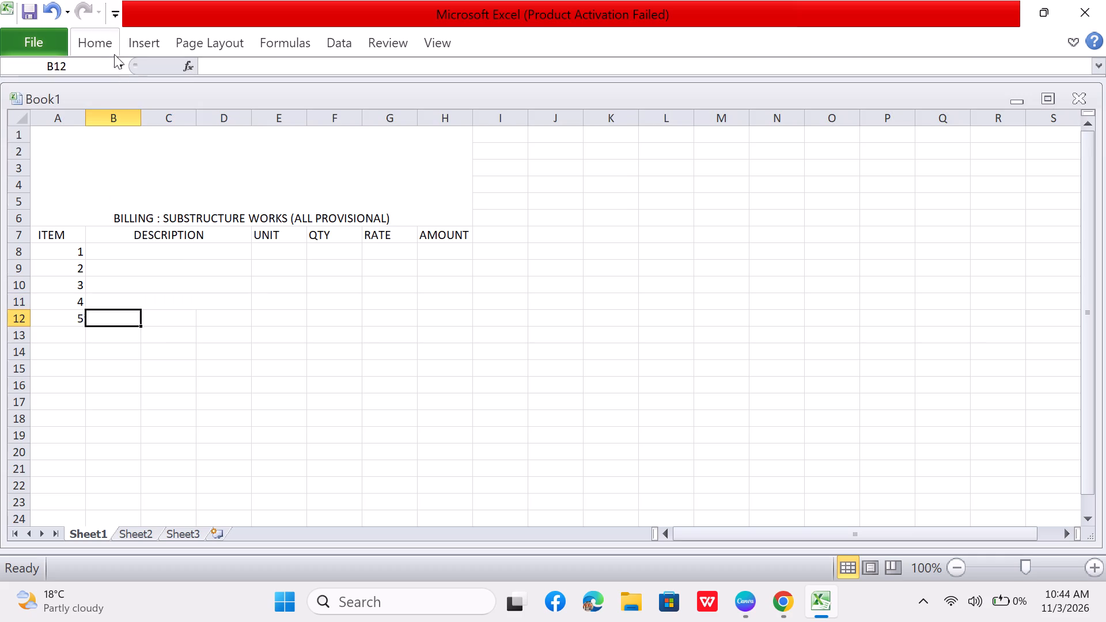
left_click_drag(113, 318, 176, 328)
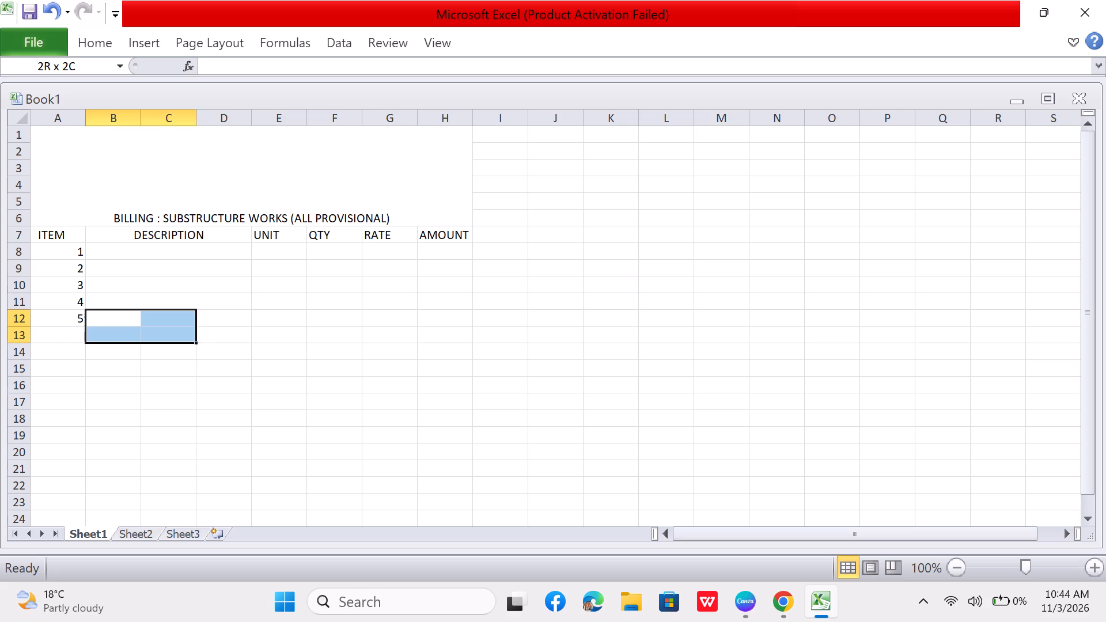
left_click_drag(176, 328, 240, 314)
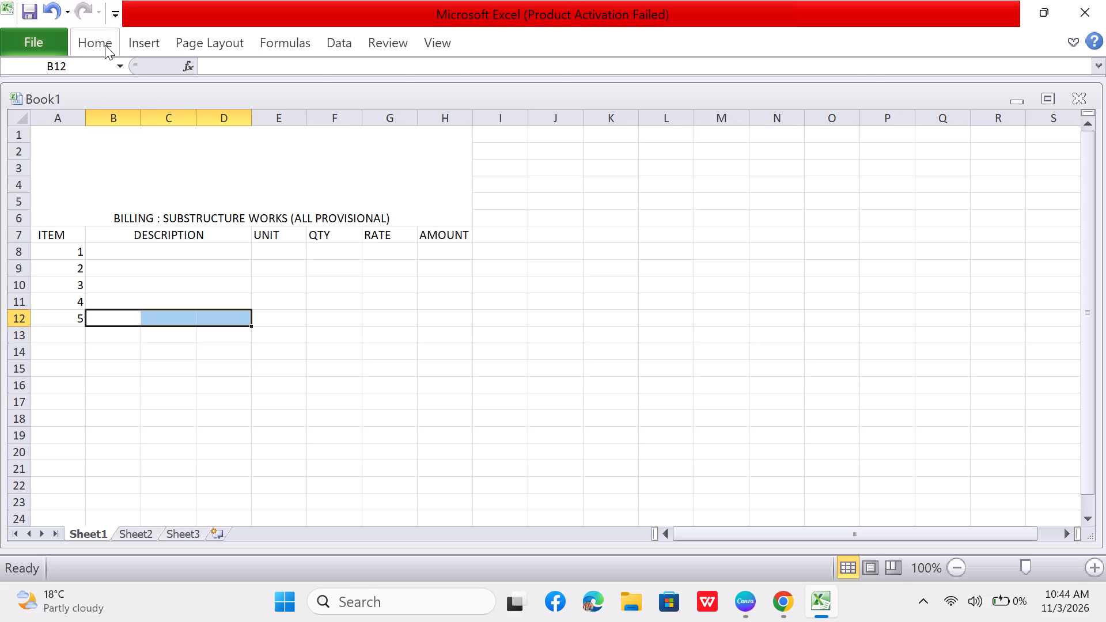
left_click(105, 45)
left_click(497, 115)
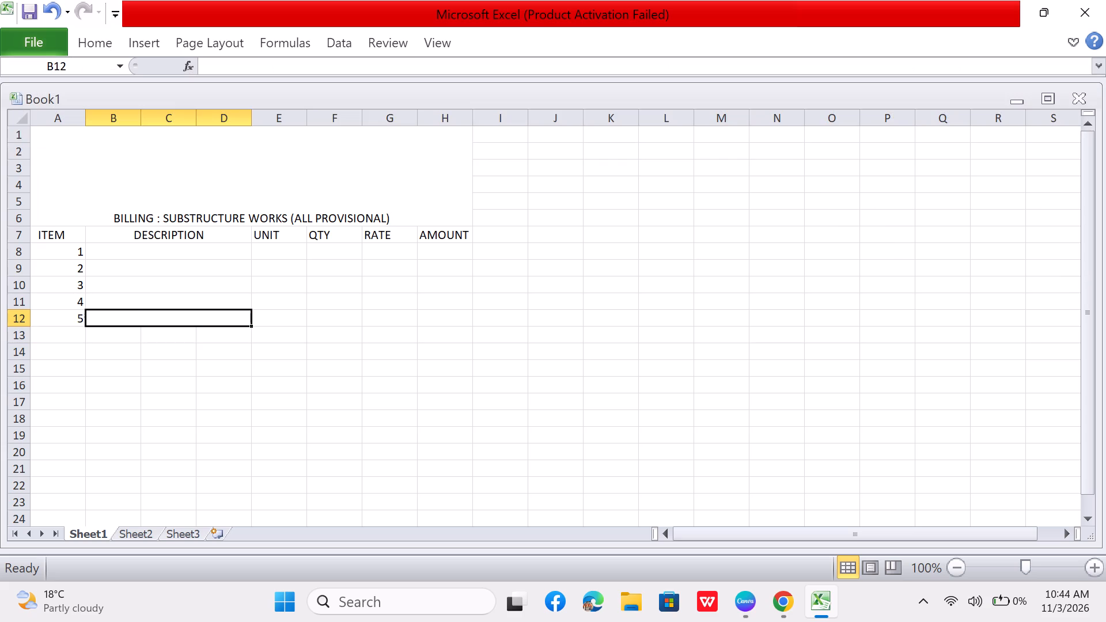
Merge and center columns B to D separately in rows 13, 14 and 15 of the DESCRIPTION column.
left_click(94, 332)
left_click_drag(94, 332, 146, 339)
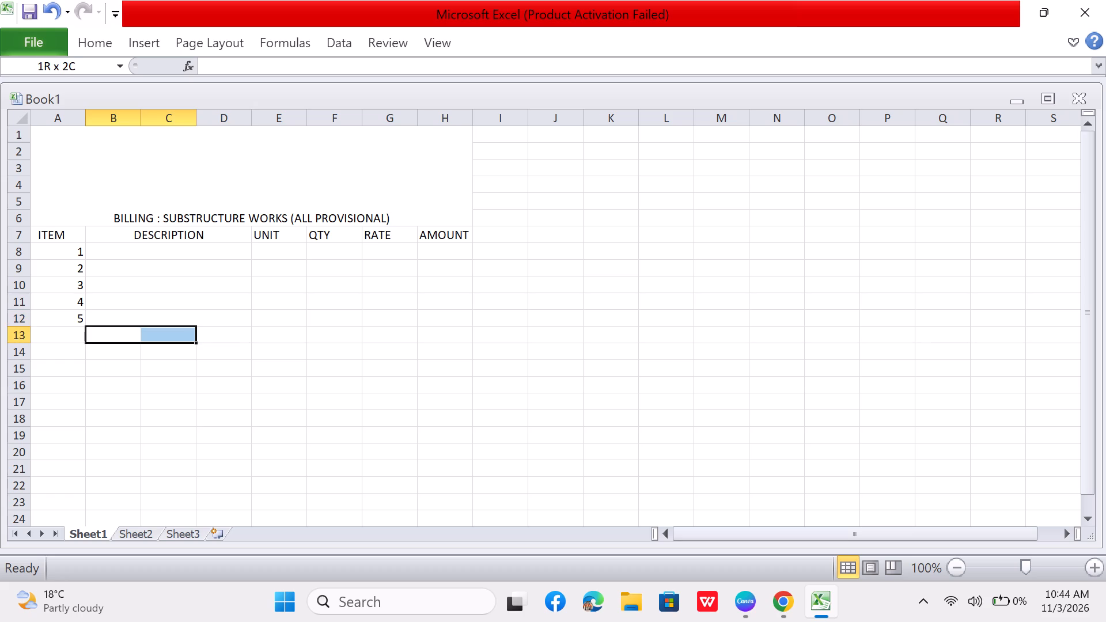
left_click_drag(146, 339, 214, 336)
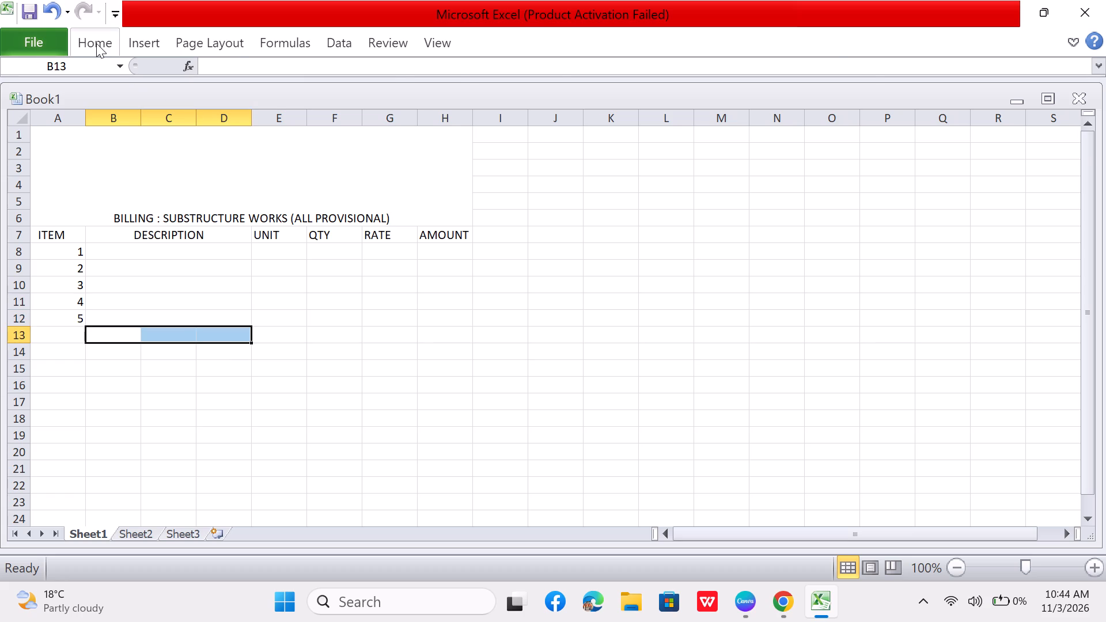
left_click(96, 43)
left_click(446, 117)
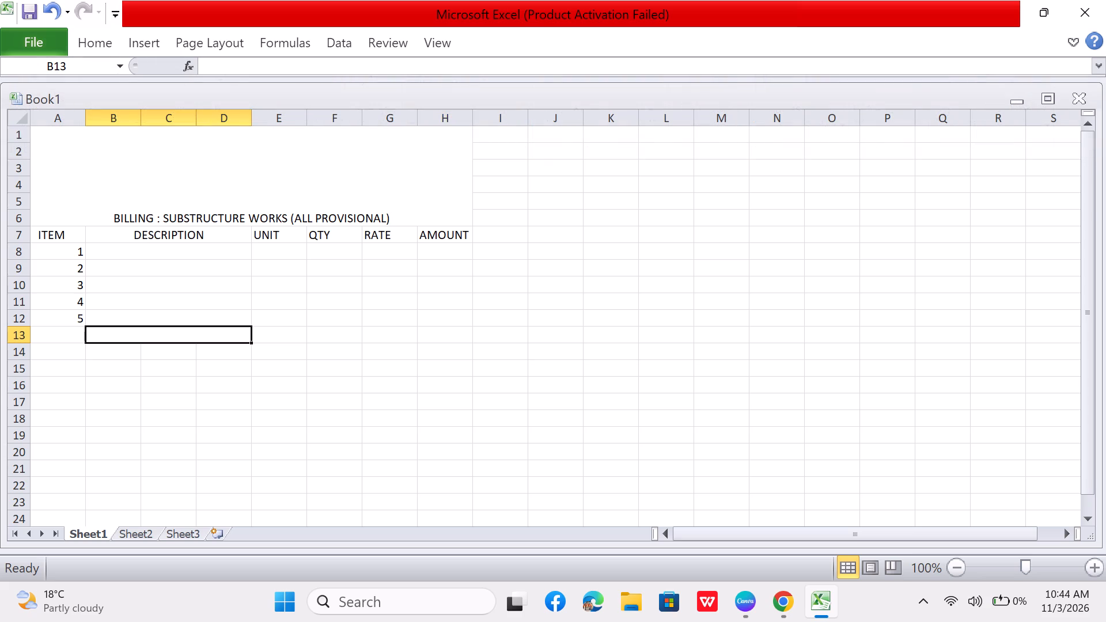
left_click(101, 356)
left_click_drag(107, 354, 220, 351)
left_click(95, 40)
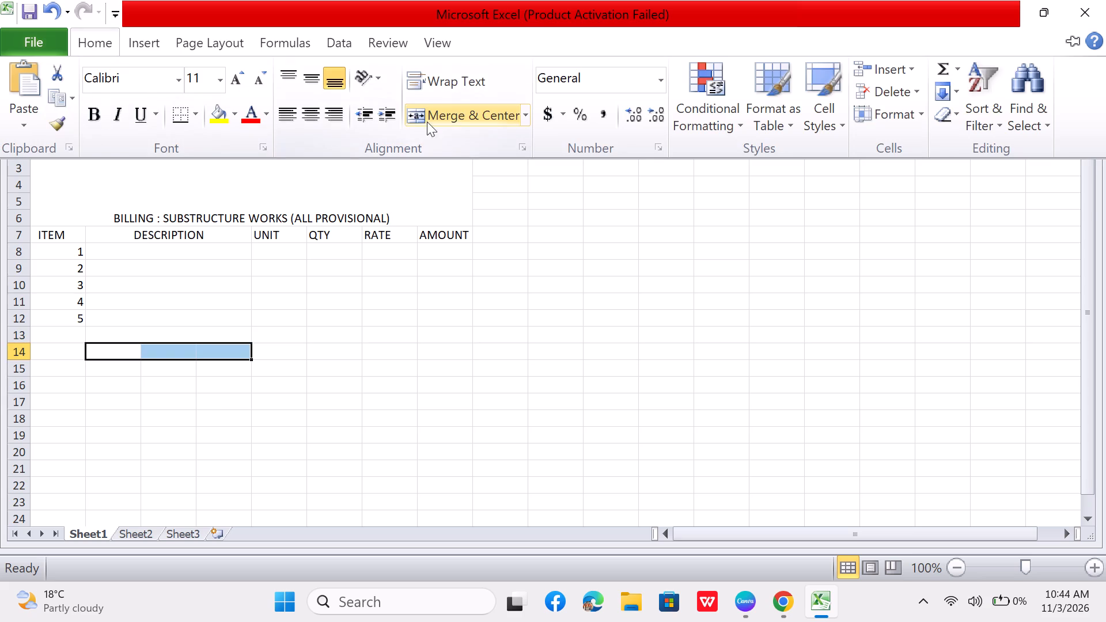
left_click(466, 117)
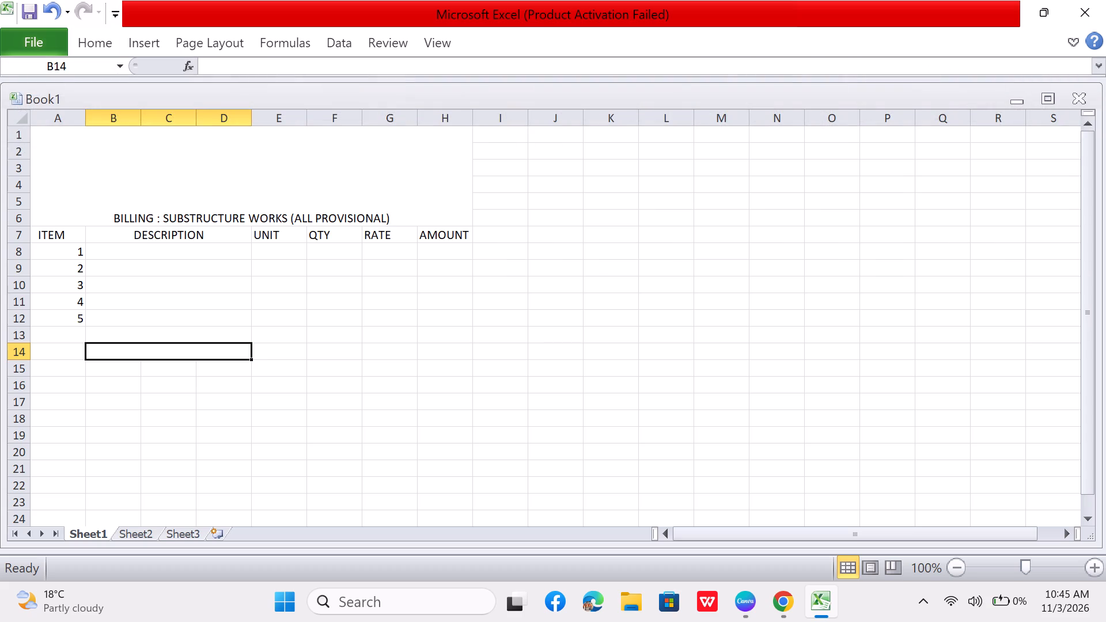
left_click(99, 367)
left_click_drag(132, 366, 163, 363)
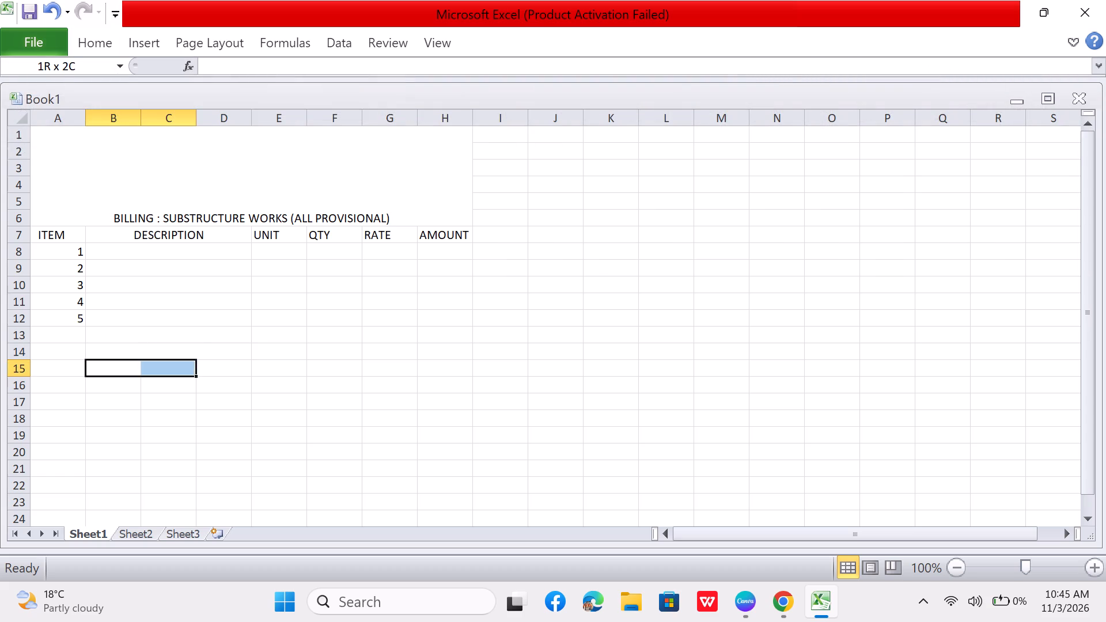
left_click_drag(163, 363, 206, 366)
left_click(97, 44)
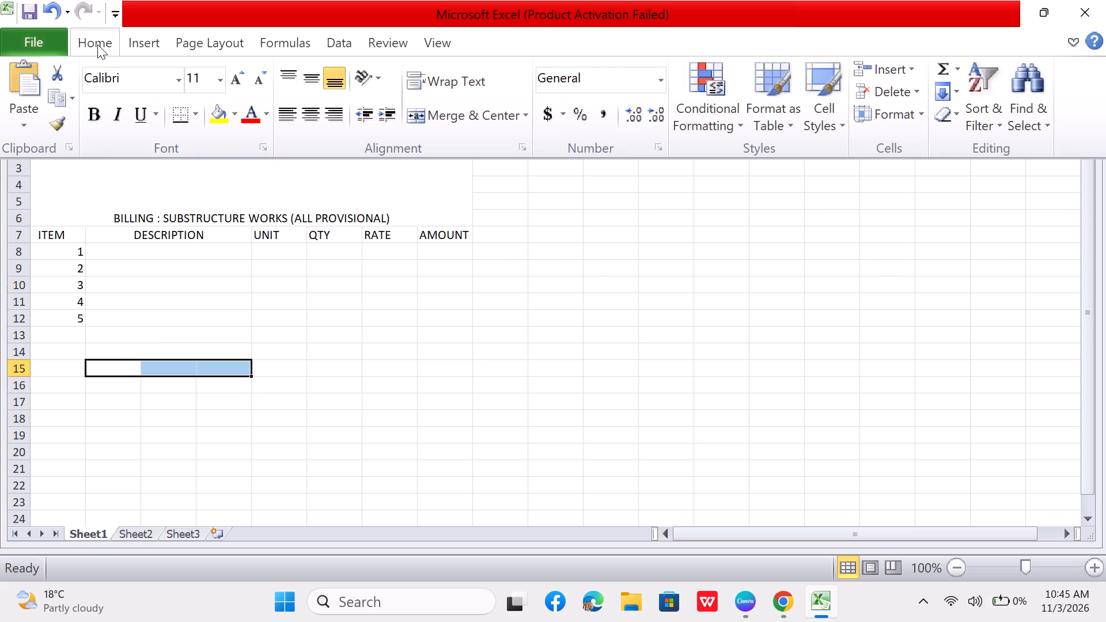
left_click(485, 114)
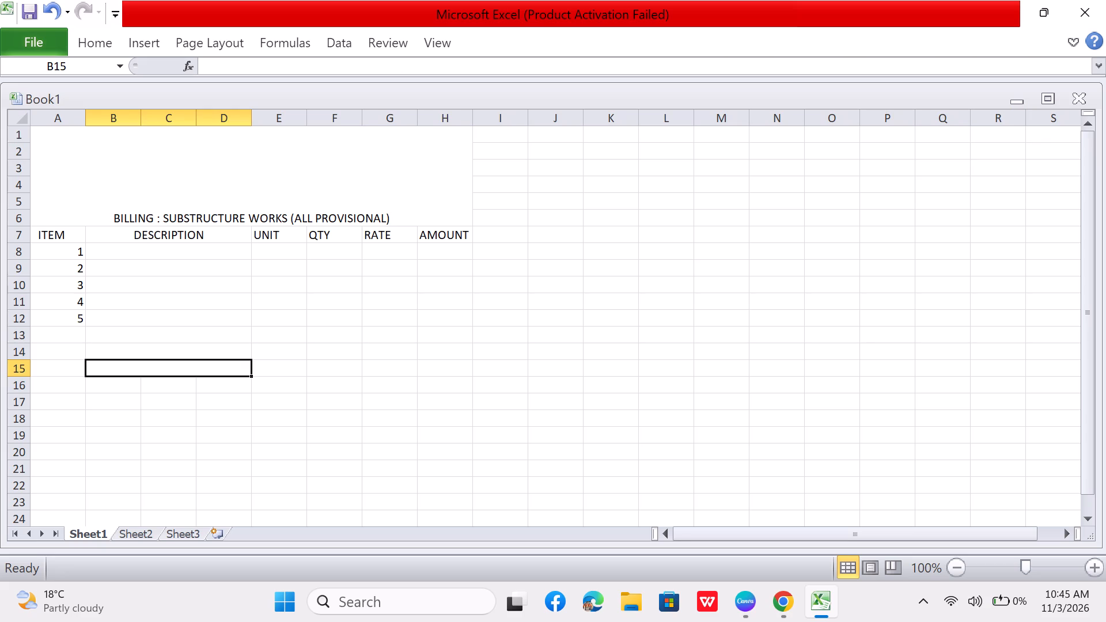
Merge and center columns B to D separately in rows 16 and 17 of the DESCRIPTION column.
left_click(94, 386)
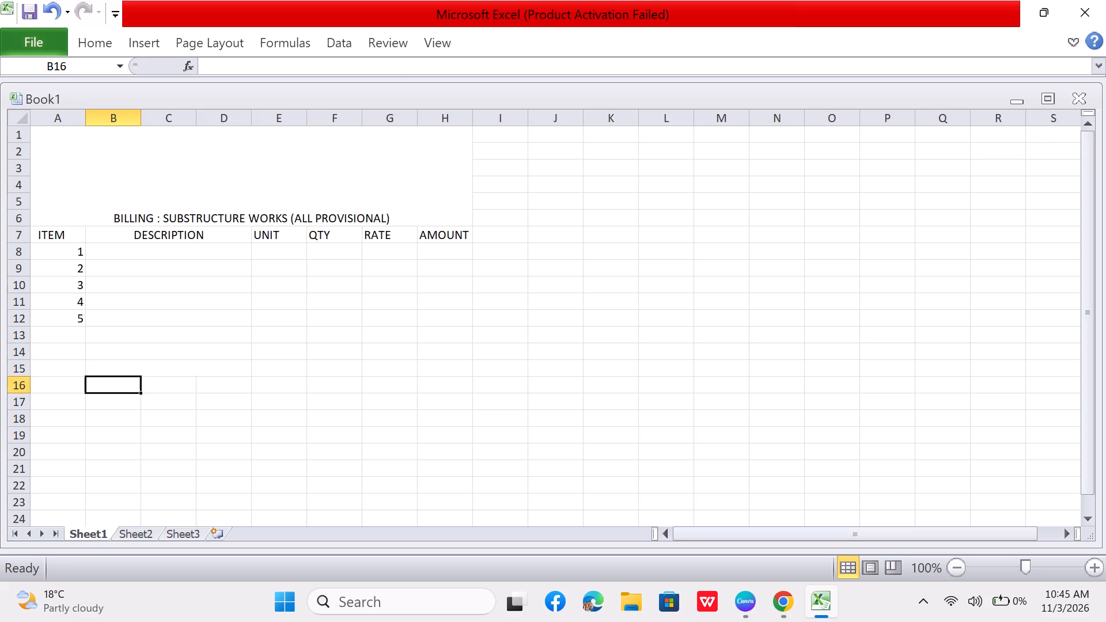
left_click_drag(94, 386, 131, 396)
left_click(124, 382)
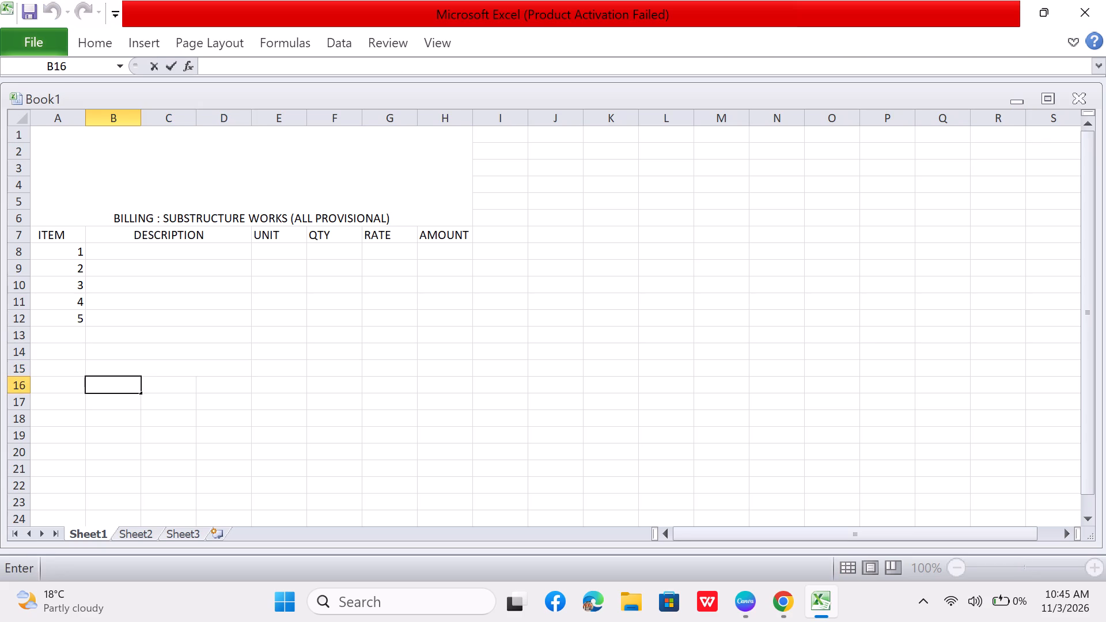
left_click(152, 378)
left_click(119, 389)
left_click_drag(127, 386, 128, 386)
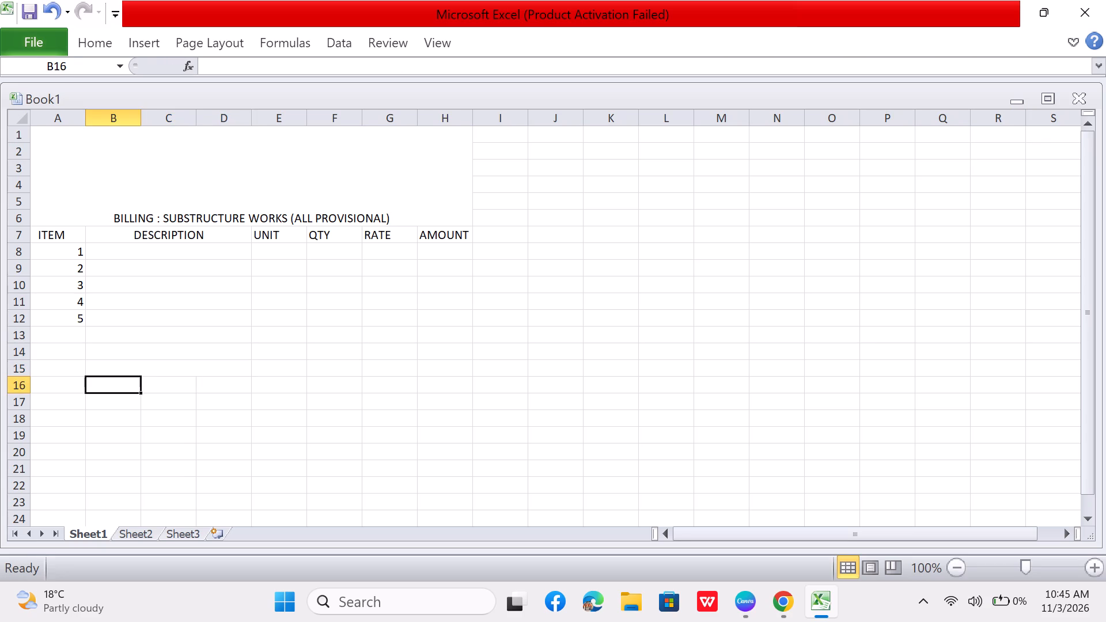
left_click_drag(128, 386, 214, 387)
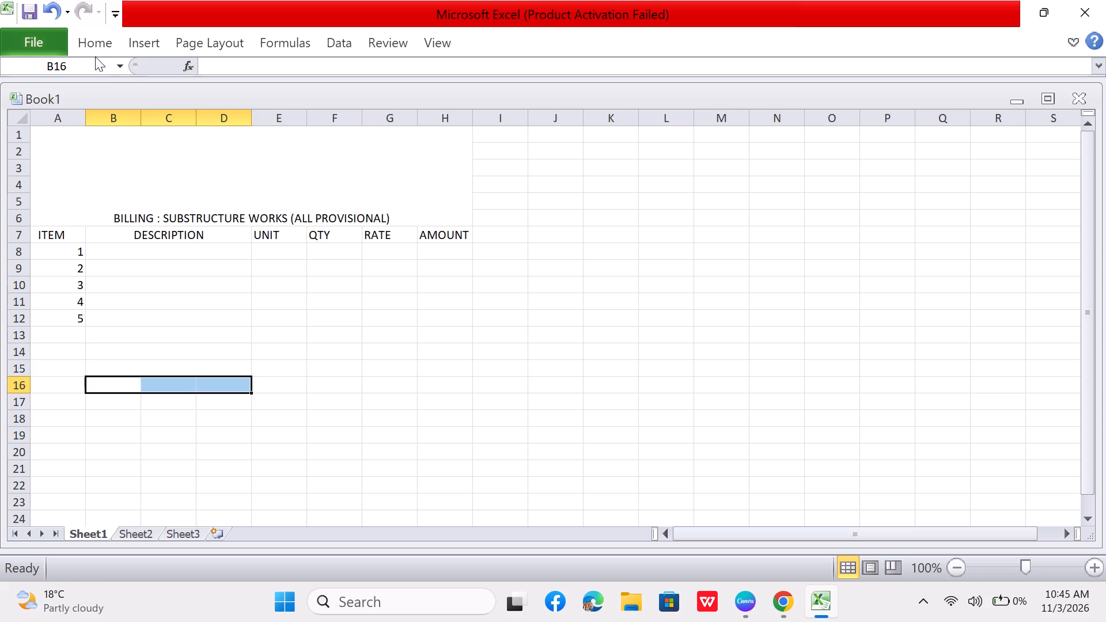
left_click(93, 44)
left_click(472, 116)
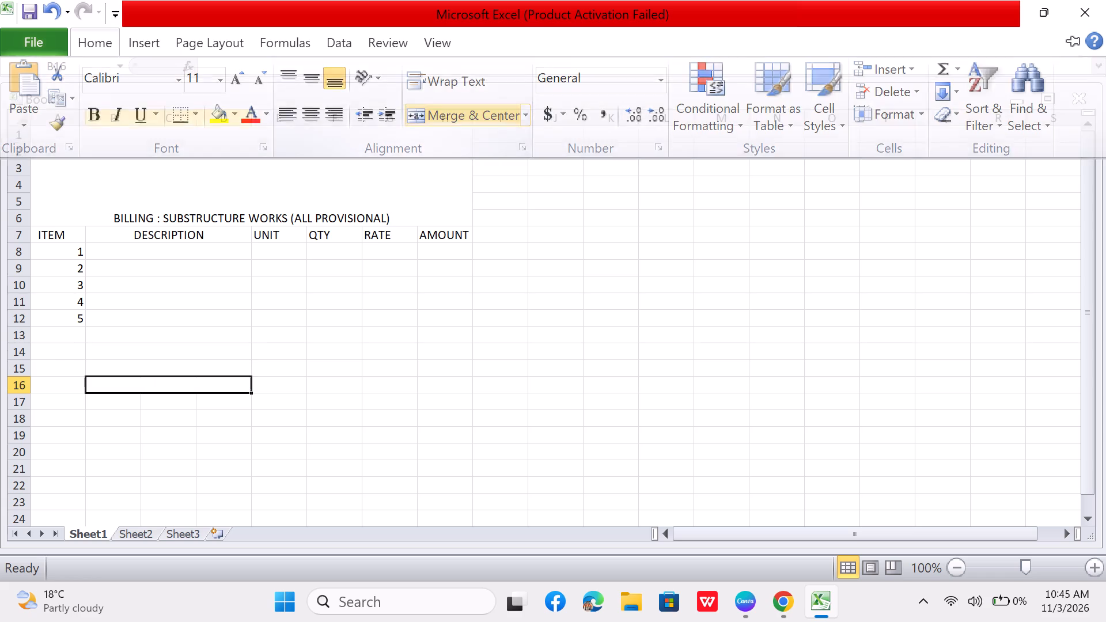
left_click(120, 403)
left_click_drag(130, 401, 130, 401)
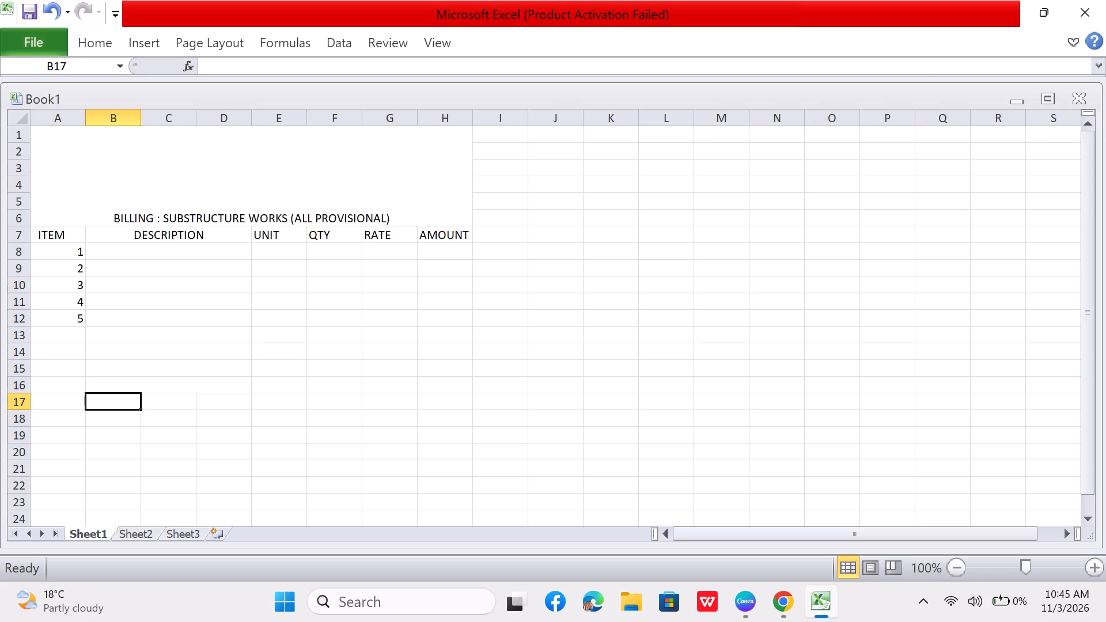
left_click_drag(130, 401, 219, 401)
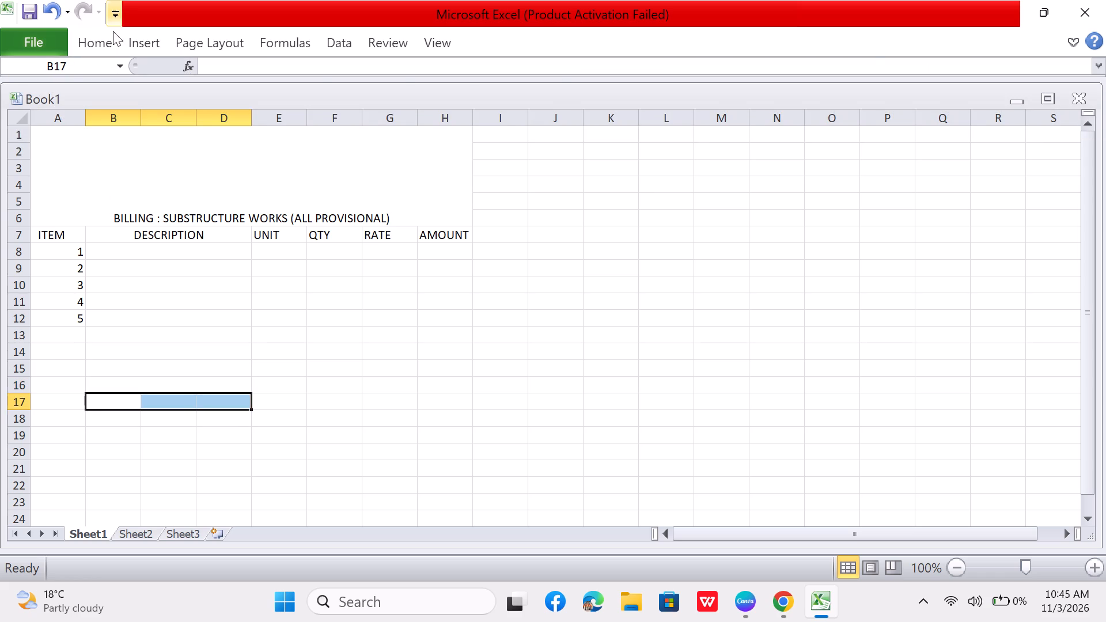
left_click(101, 37)
left_click(456, 119)
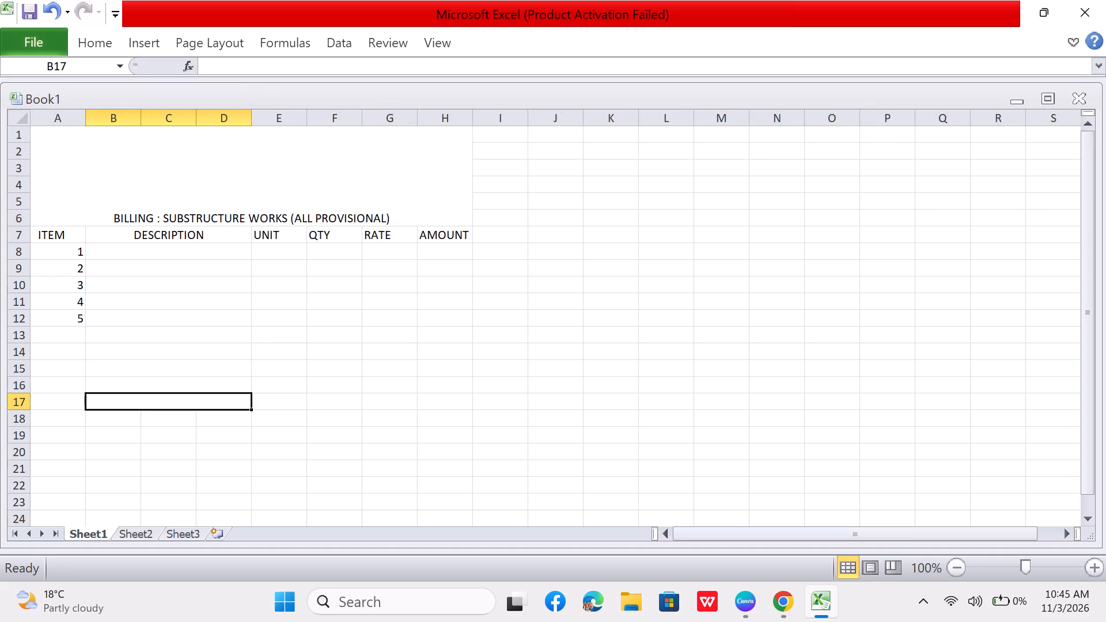
Enter item numbers 6, 7, 8 and 9 in rows 13 to 16 of the ITEM column.
left_click(77, 336)
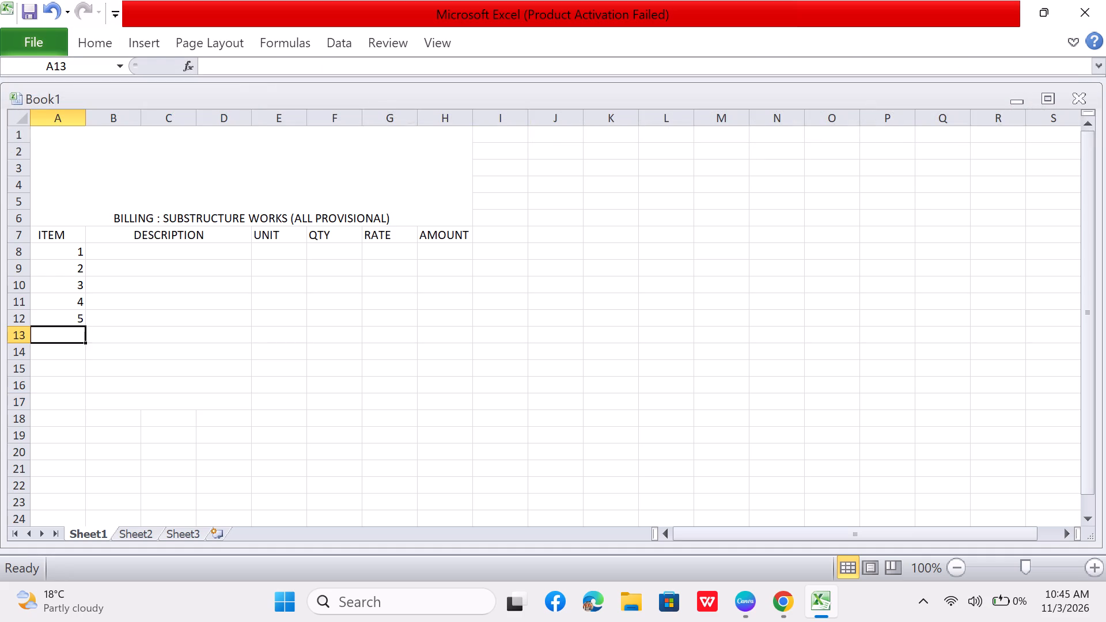
key("6")
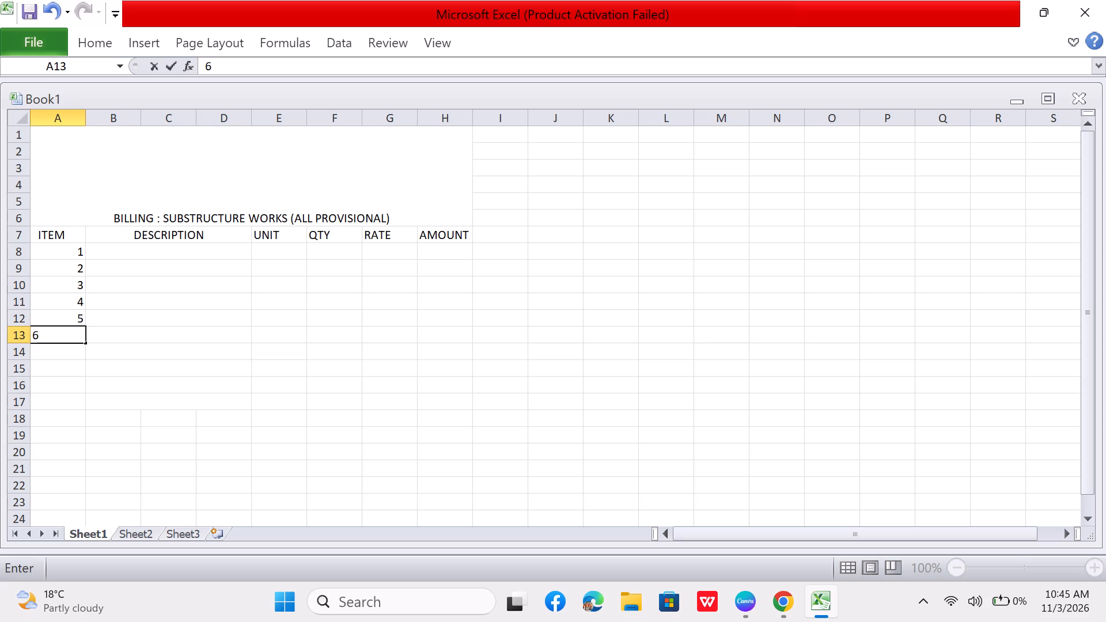
left_click(71, 356)
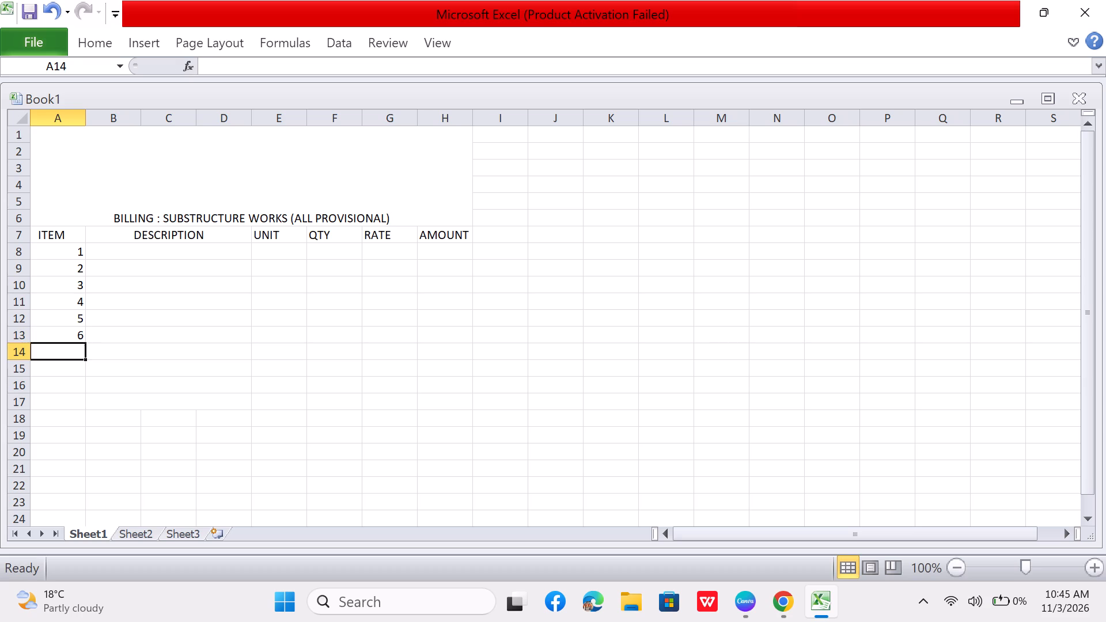
key("7")
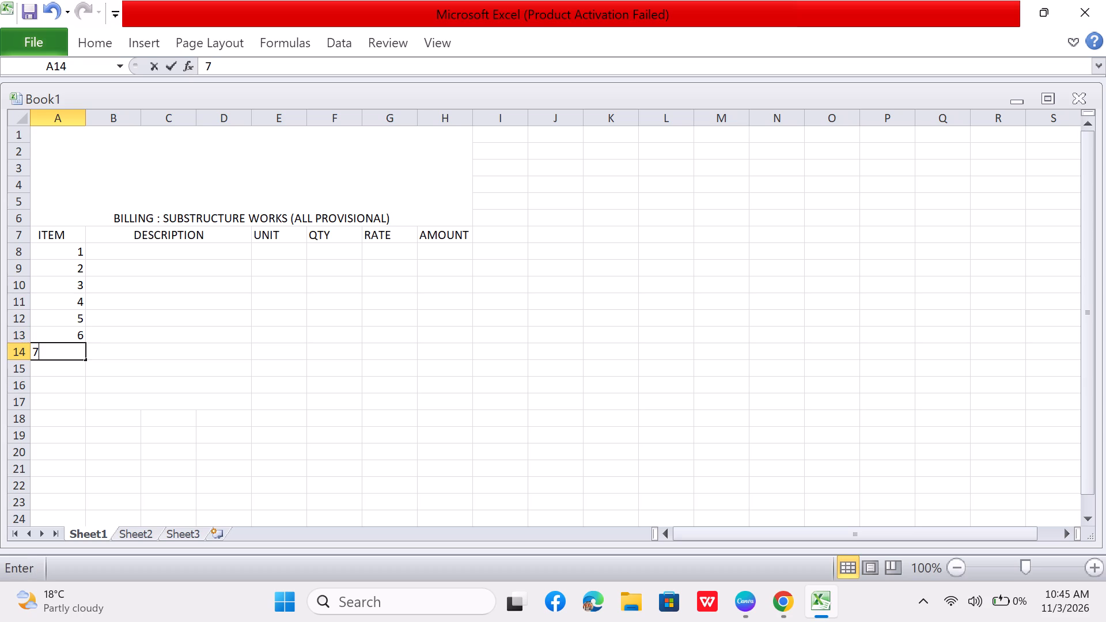
left_click(69, 372)
key("8")
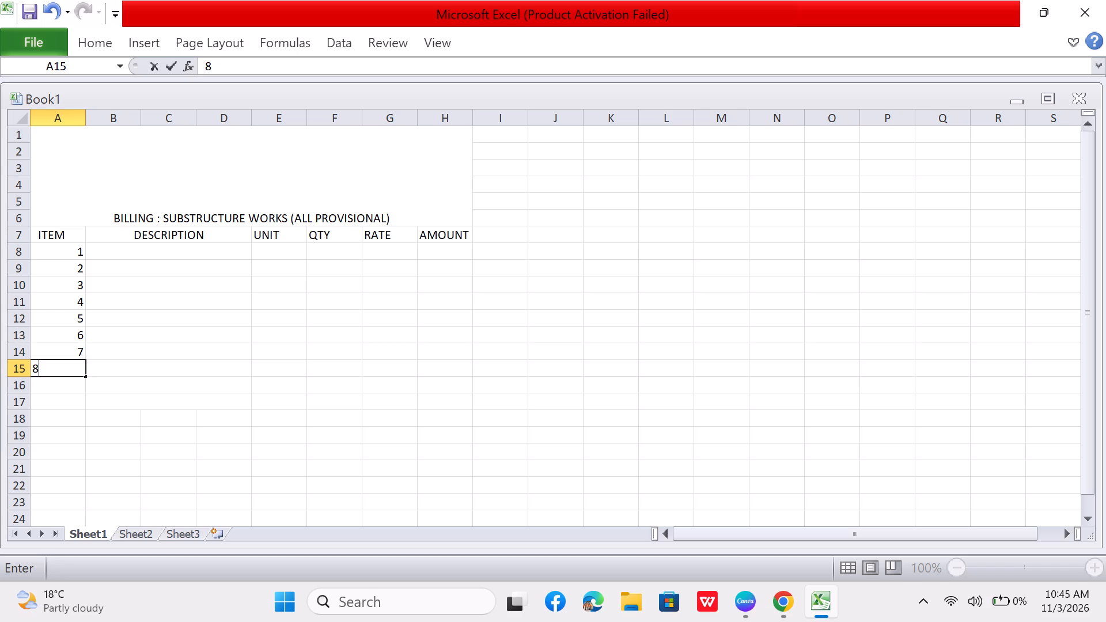
left_click(73, 385)
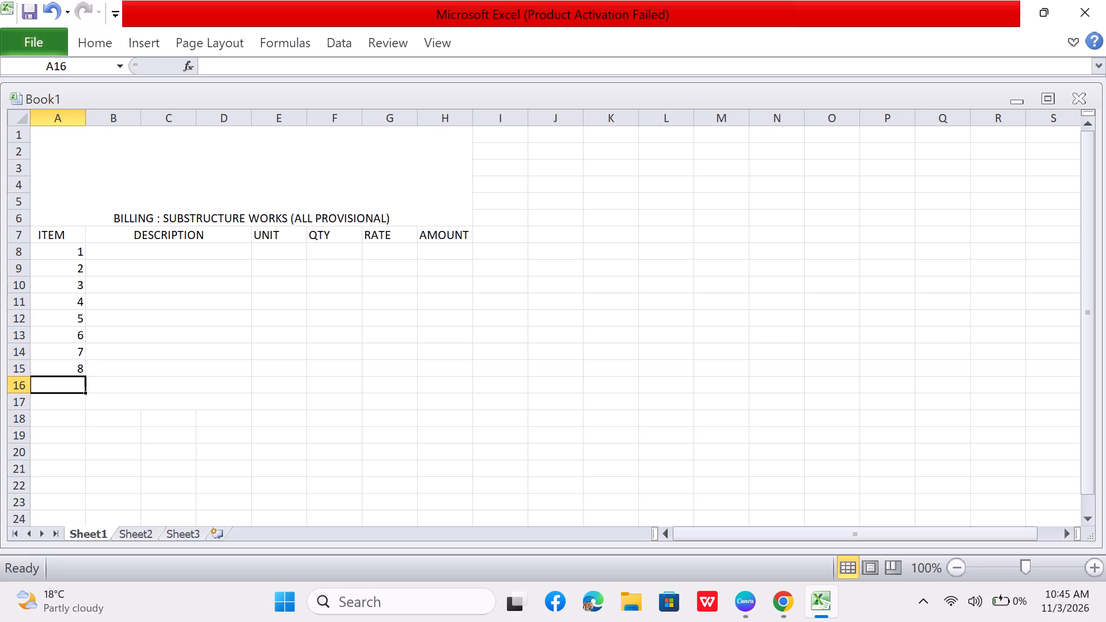
key("9")
Enter item numbers 10 and 11 in rows 17 and 18 of the ITEM column.
left_click(74, 403)
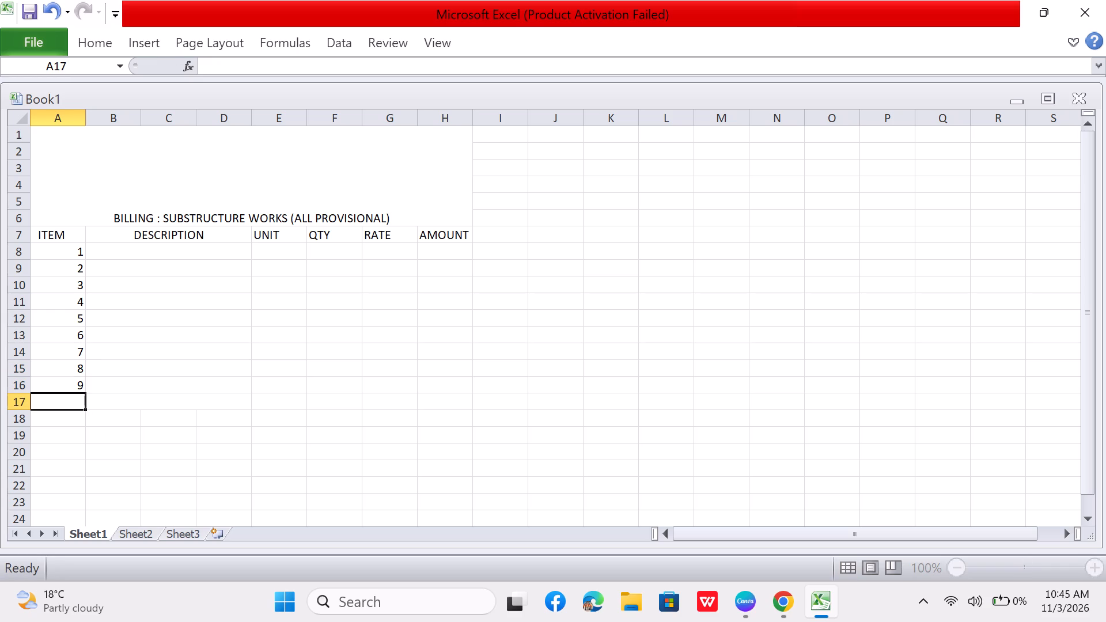
left_click(74, 418)
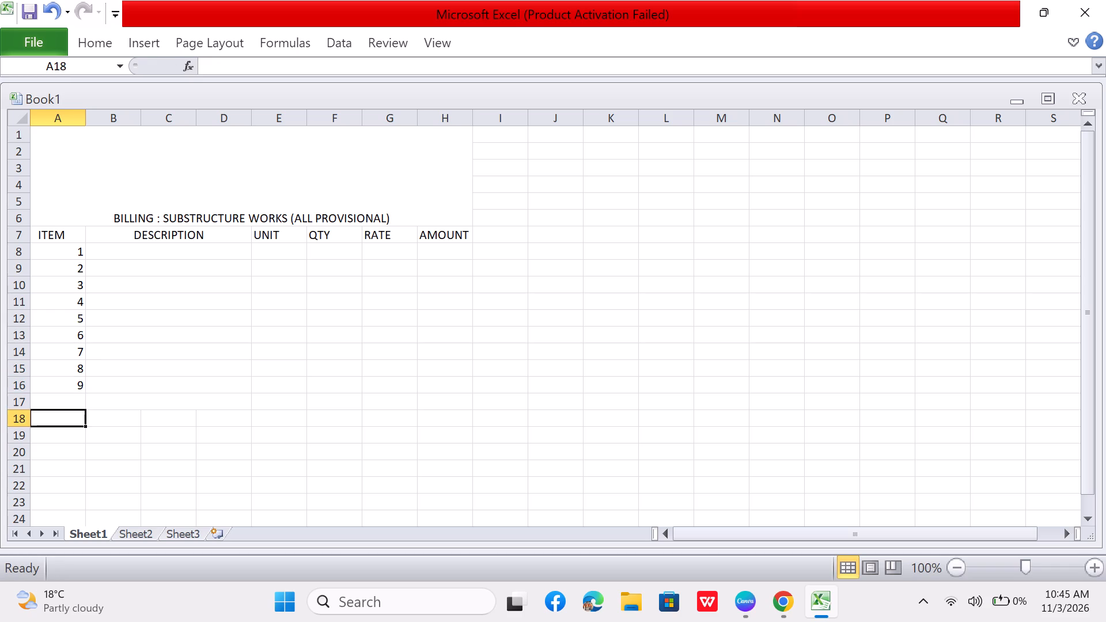
left_click(76, 403)
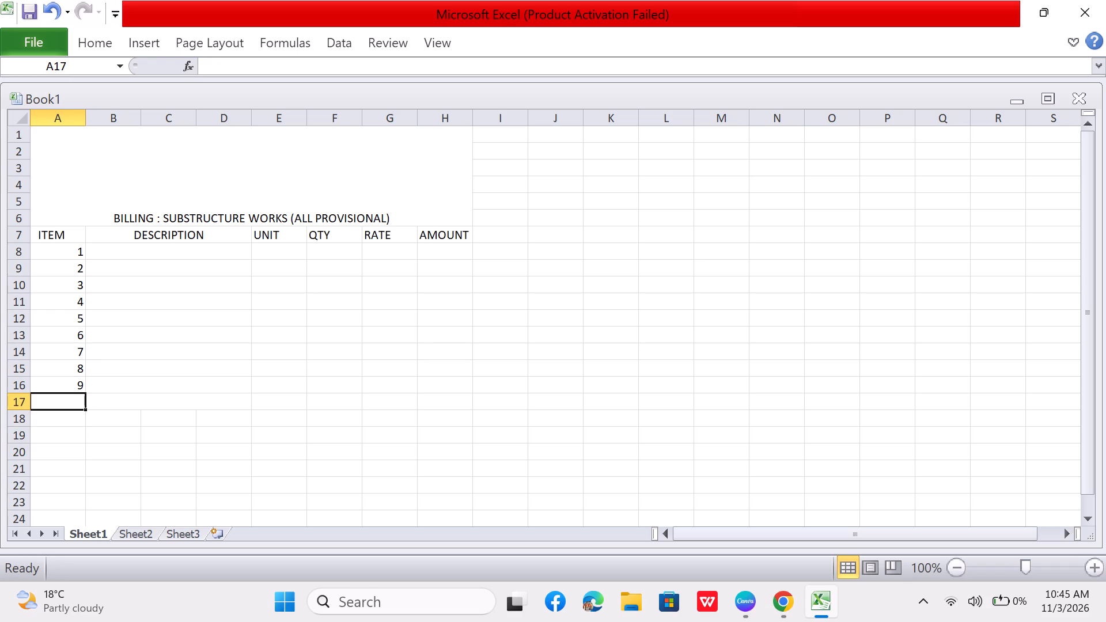
key("1")
key("0")
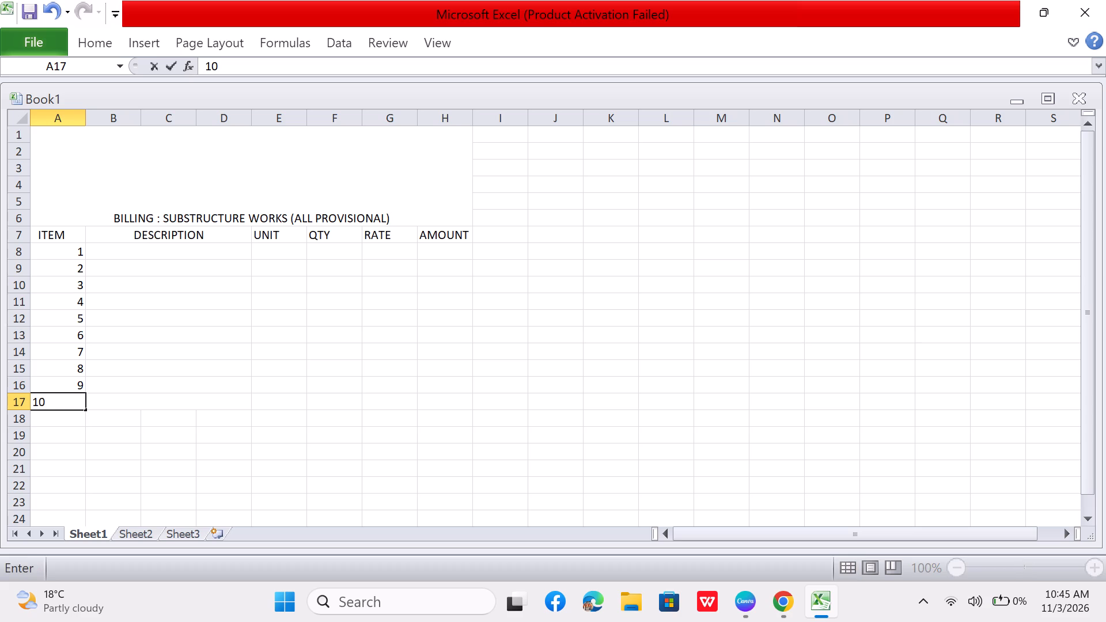
left_click(73, 418)
key("1")
key("1")
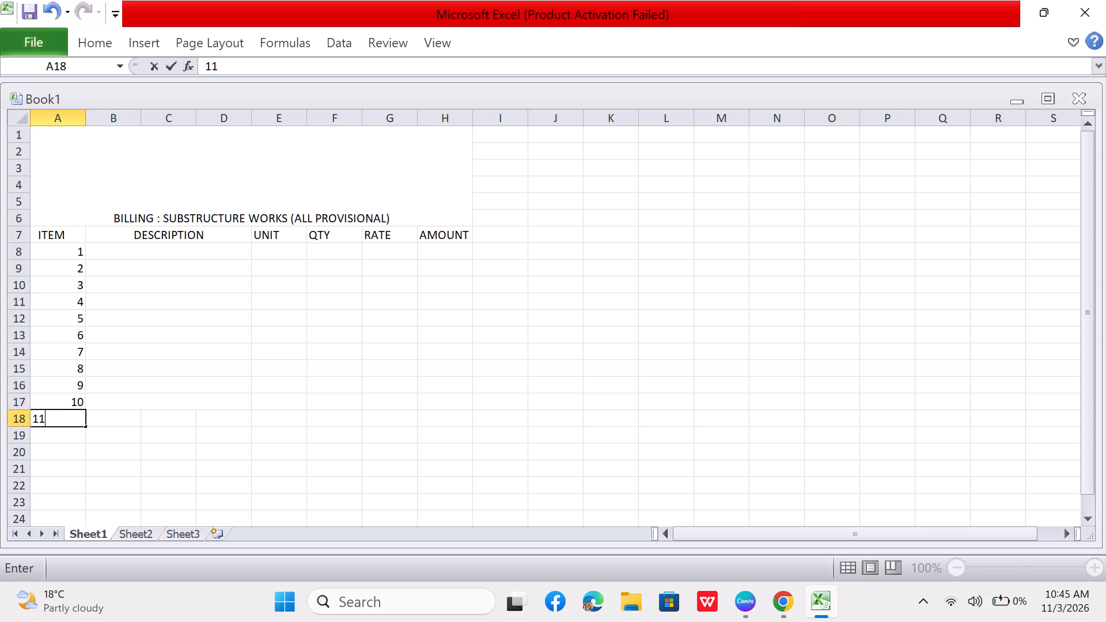
left_click(73, 437)
Merge and center columns B to D in row 18, beside item number 11.
left_click(109, 420)
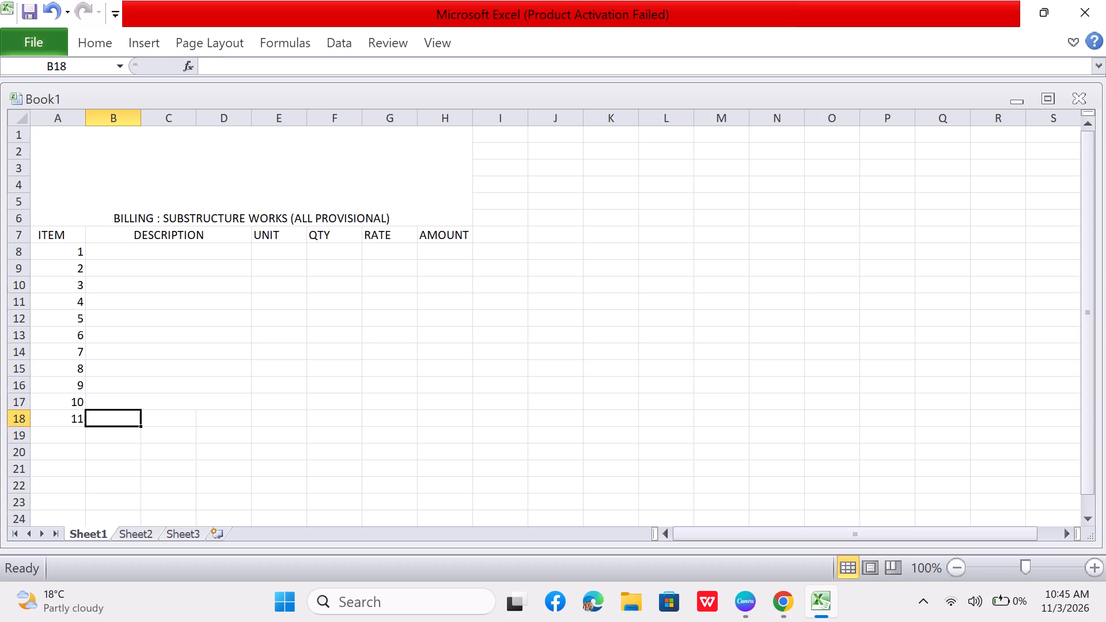
left_click_drag(109, 420, 156, 420)
left_click(127, 426)
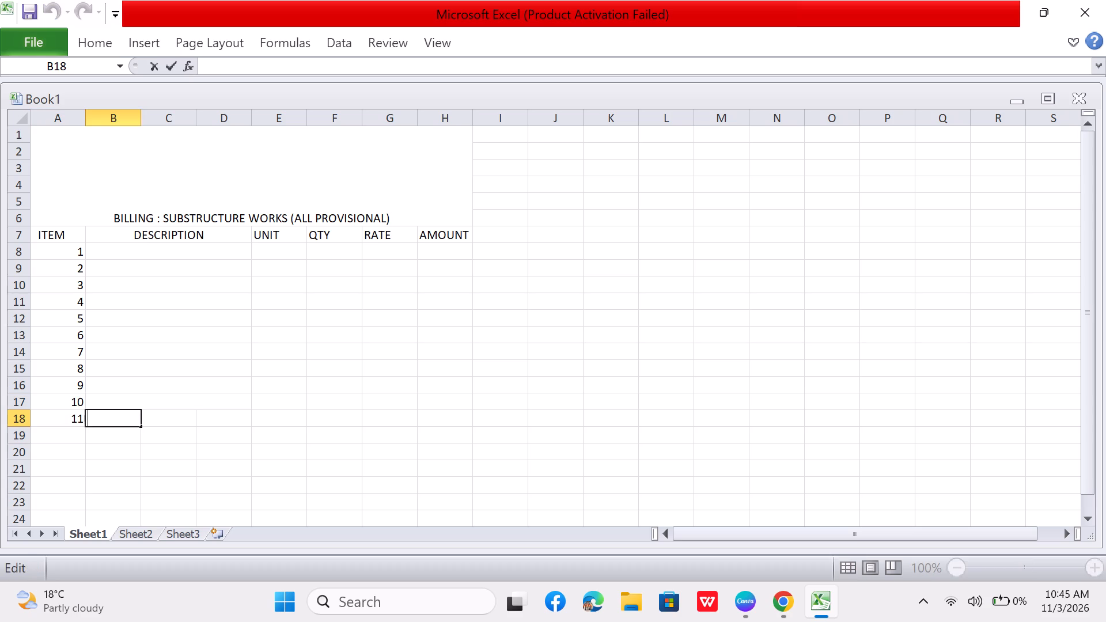
left_click(163, 420)
left_click(115, 415)
left_click_drag(126, 419, 177, 415)
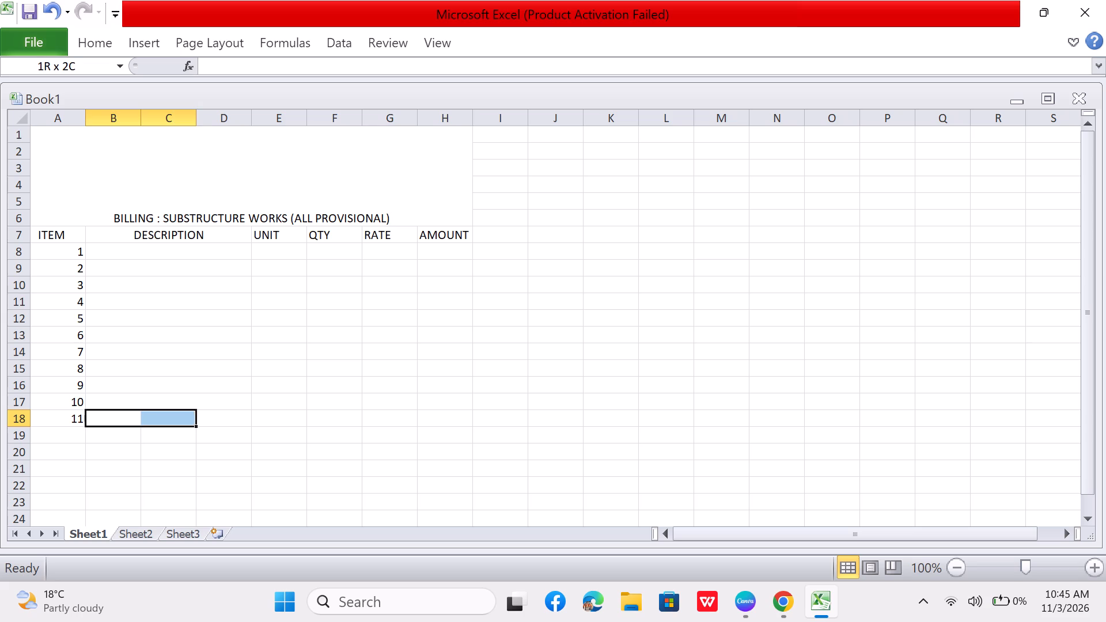
left_click_drag(177, 415, 217, 416)
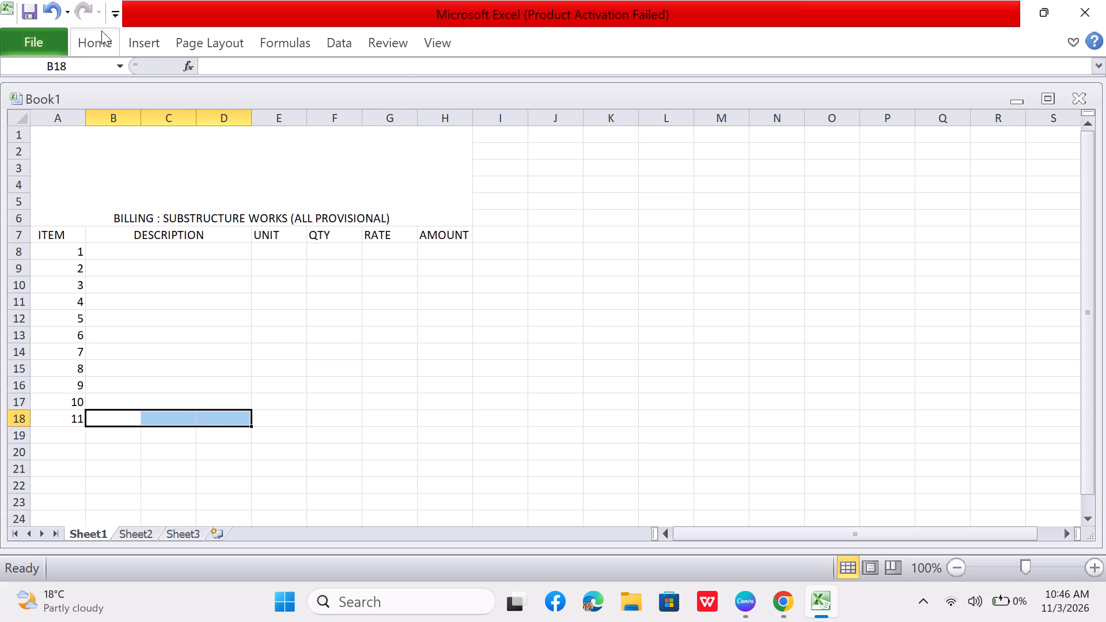
left_click(93, 33)
left_click(473, 119)
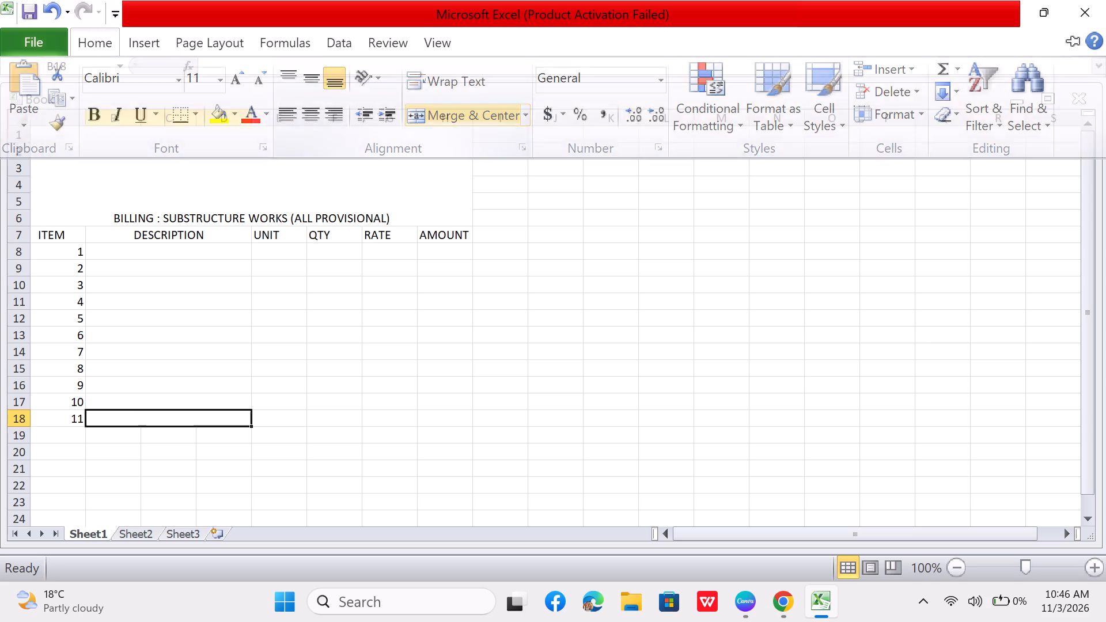
Enter "Site clearance" as the description of item 1 in row 8.
left_click(143, 249)
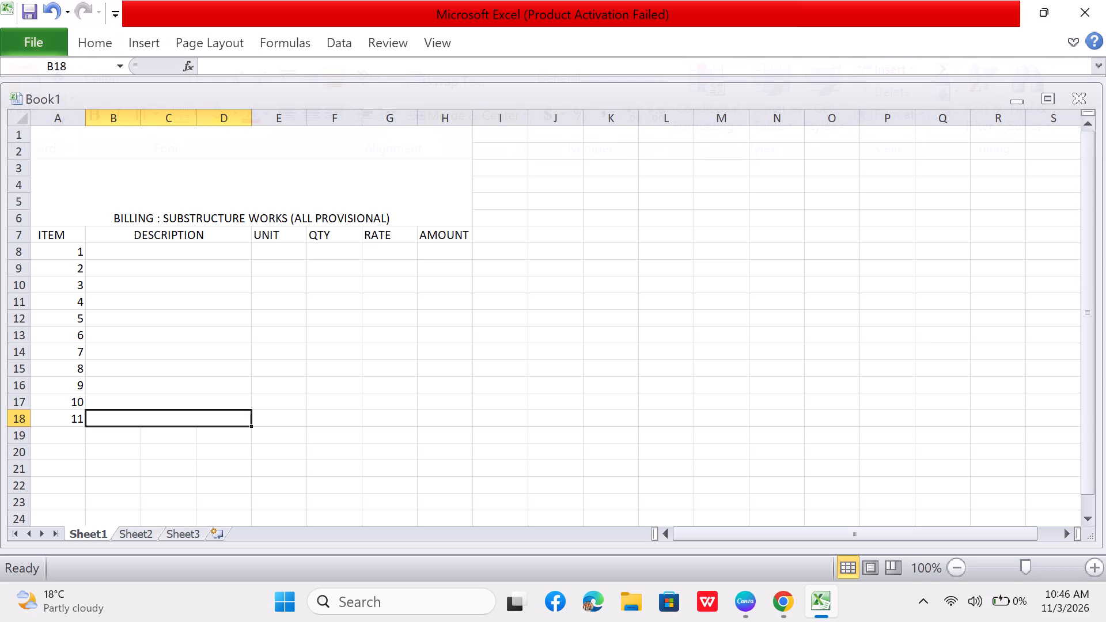
double_click(206, 253)
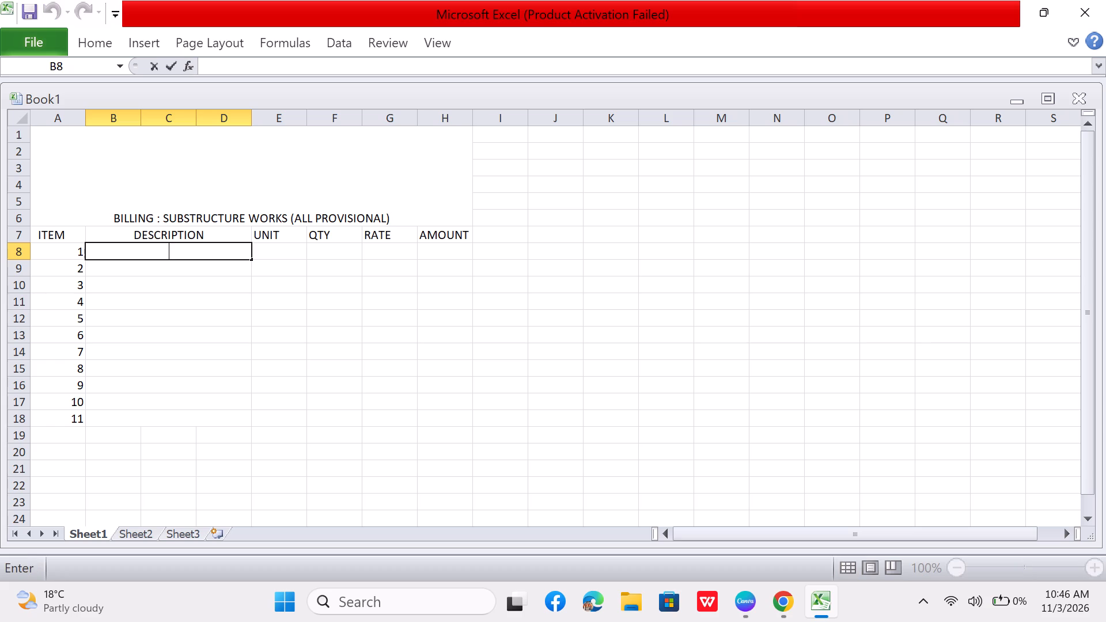
key("s")
type("ite")
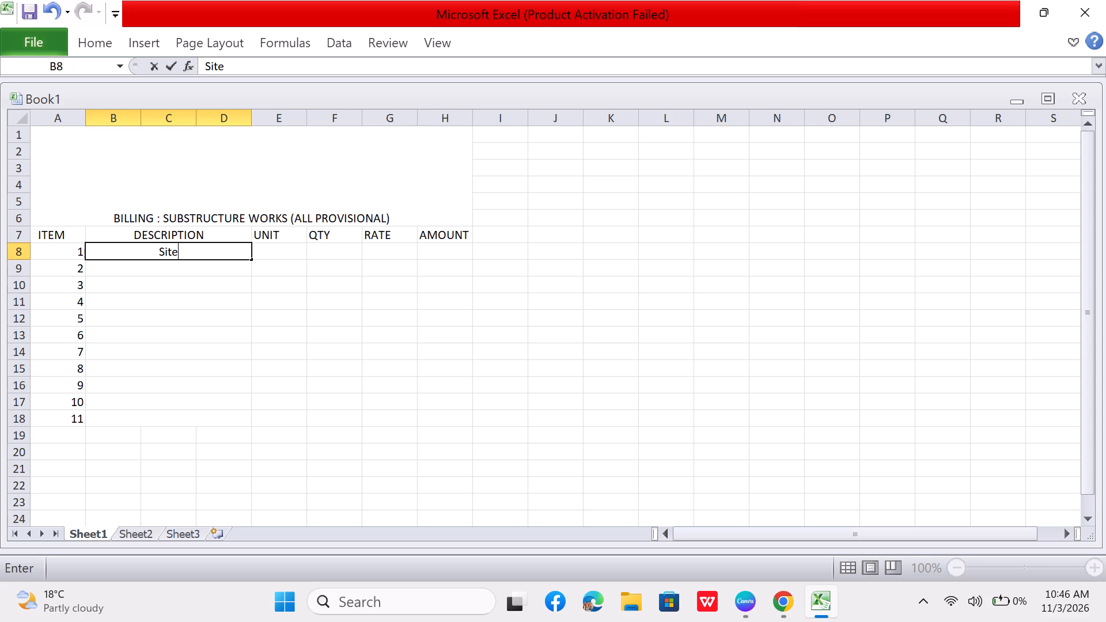
key("space")
type("clearance")
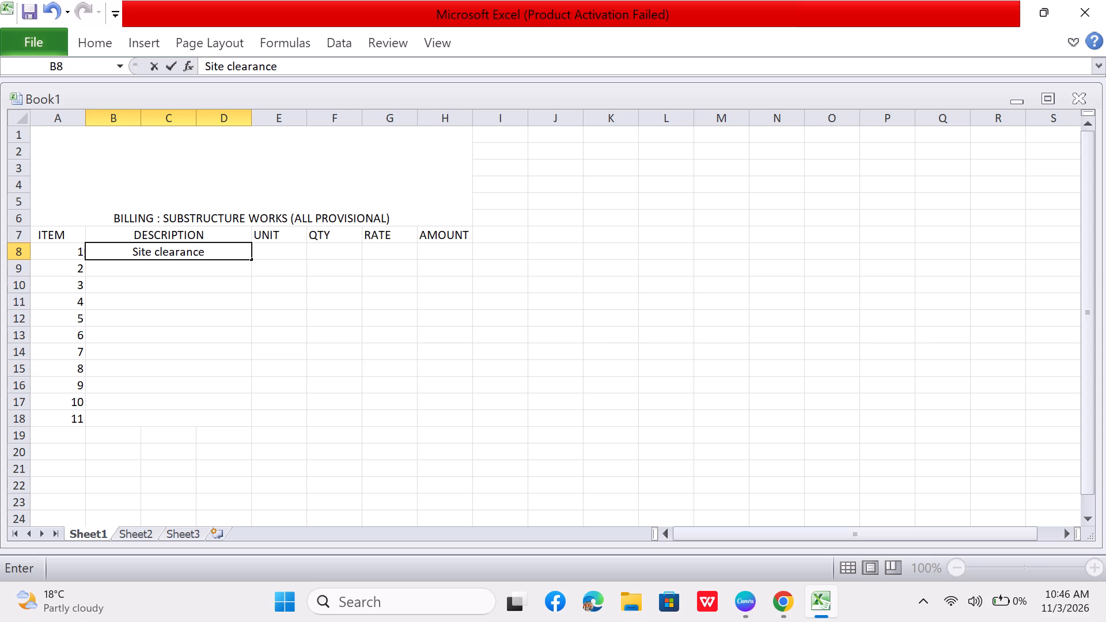
Enter a capital M in the UNIT cell of item 1, Site clearance.
left_click(285, 251)
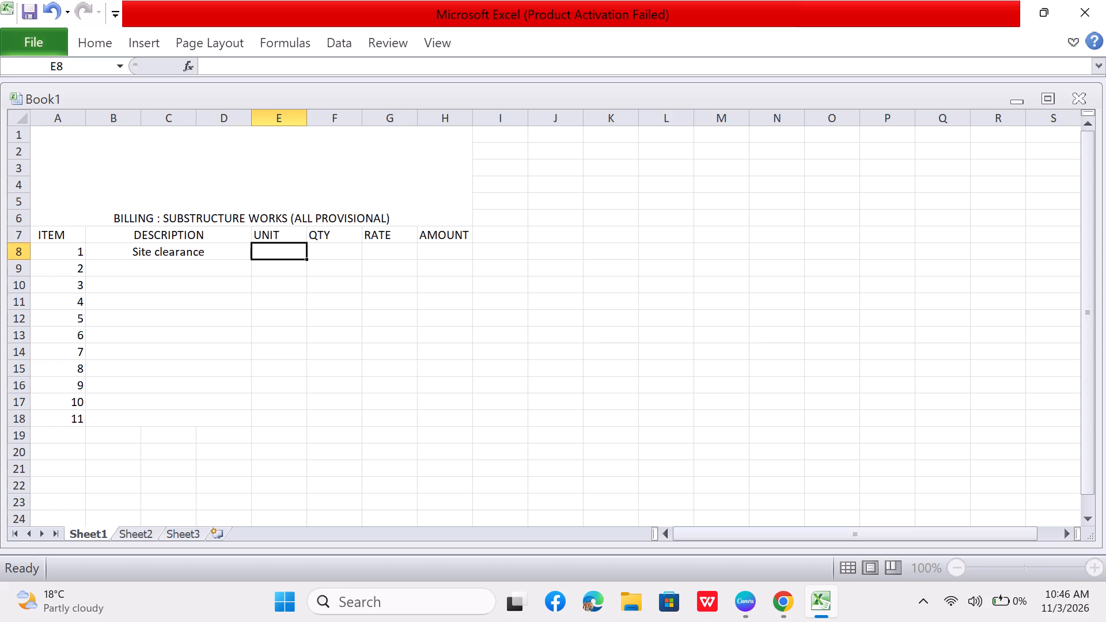
key("m")
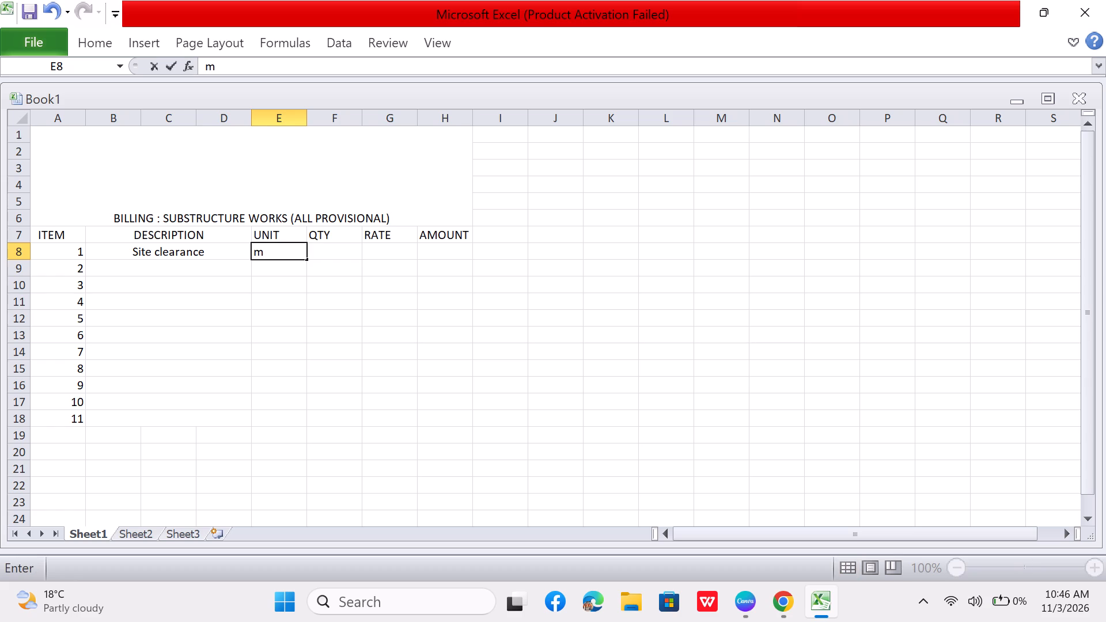
key("BackSpace")
key("m")
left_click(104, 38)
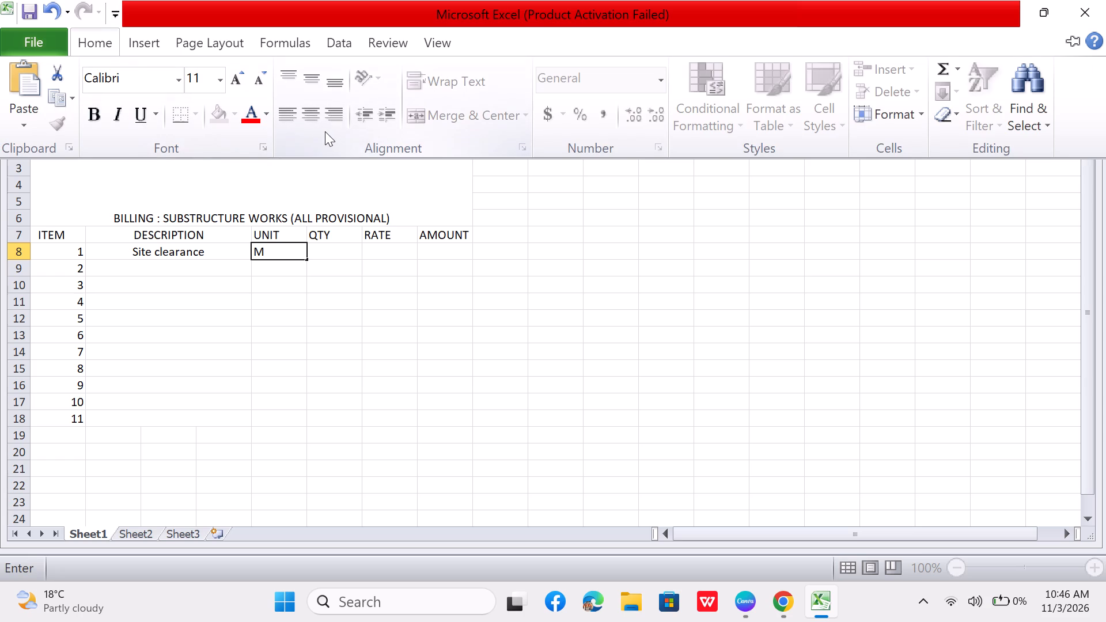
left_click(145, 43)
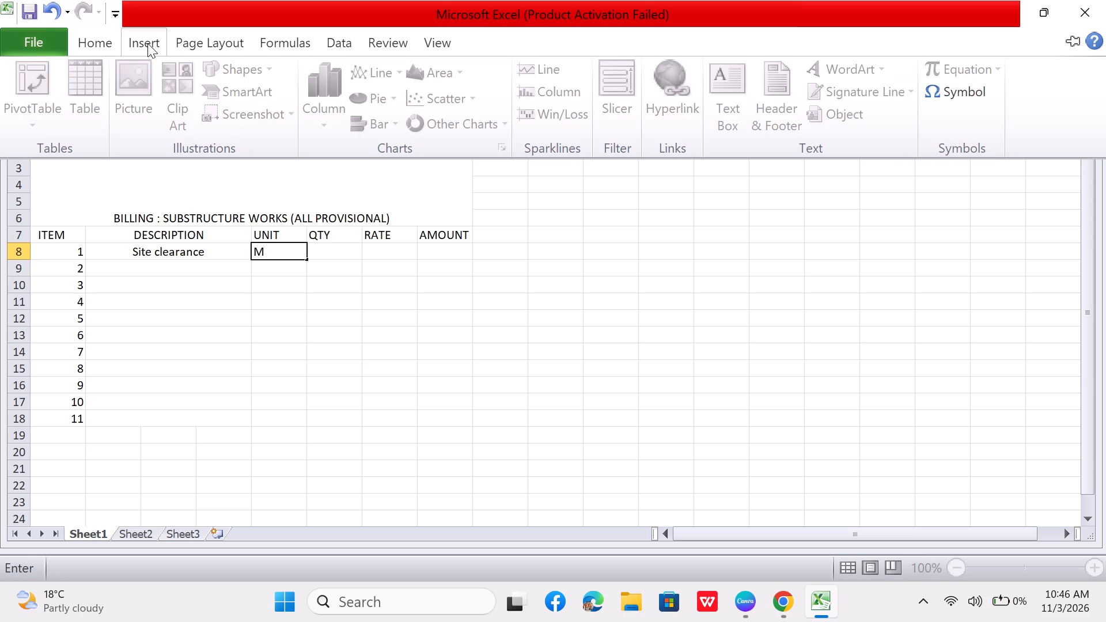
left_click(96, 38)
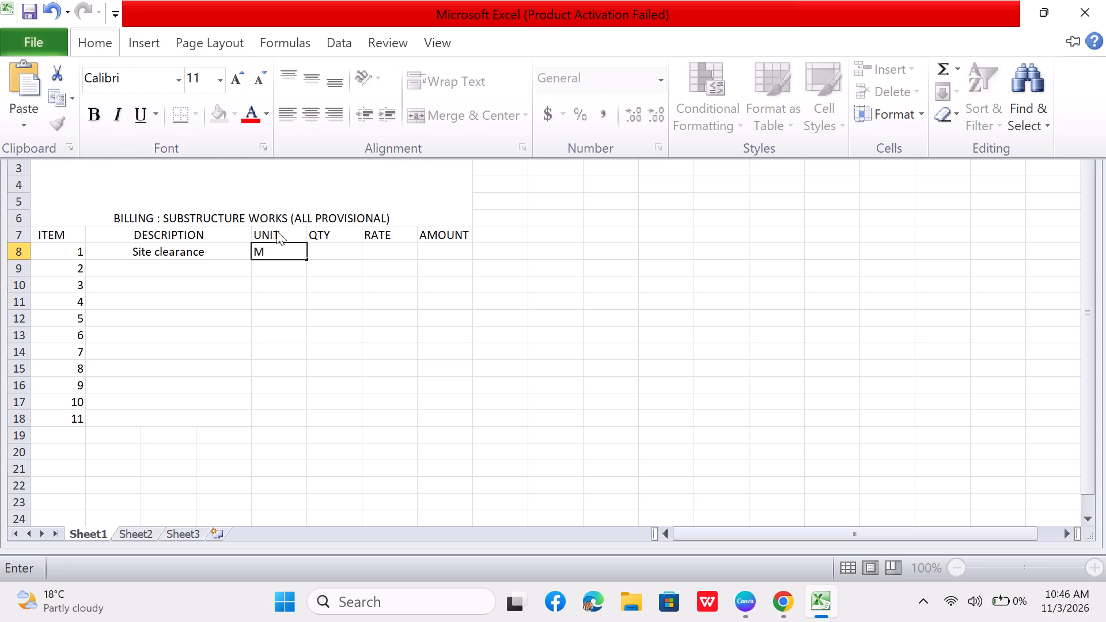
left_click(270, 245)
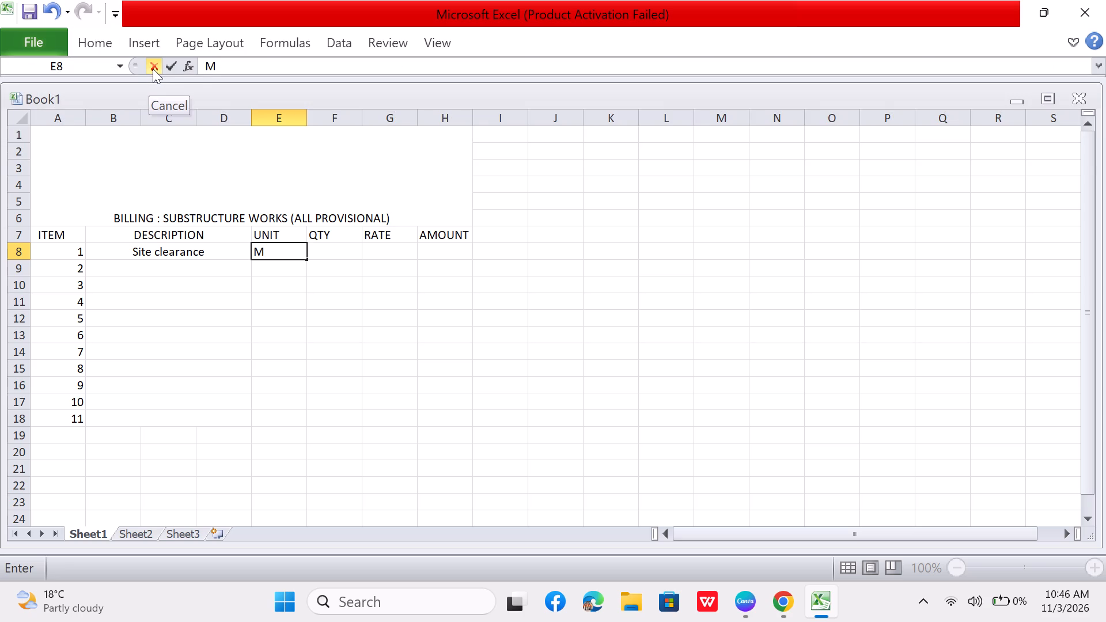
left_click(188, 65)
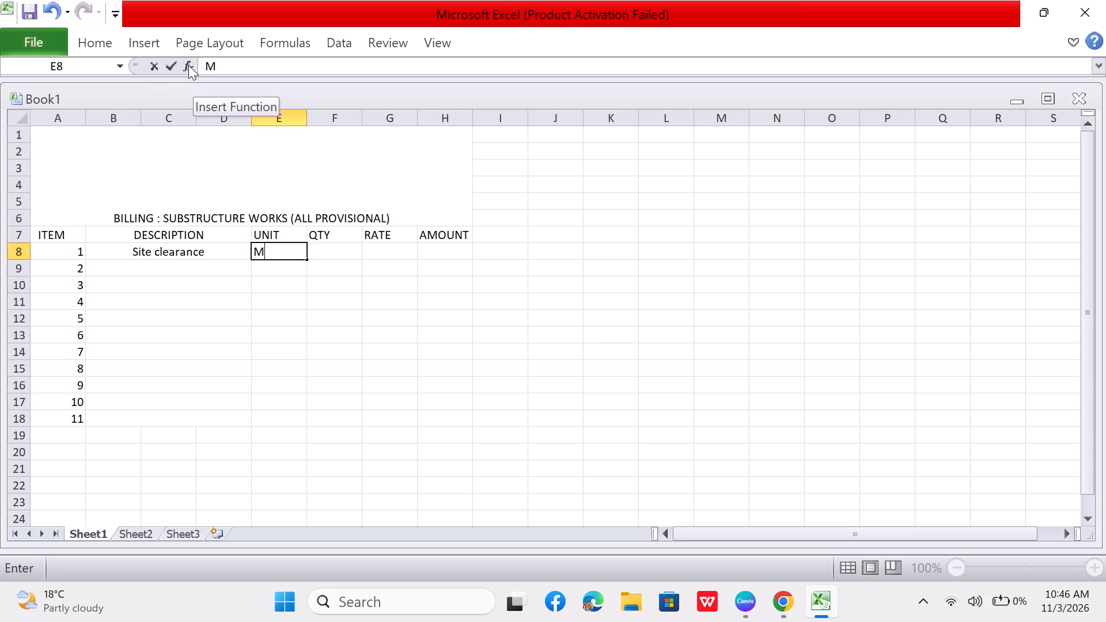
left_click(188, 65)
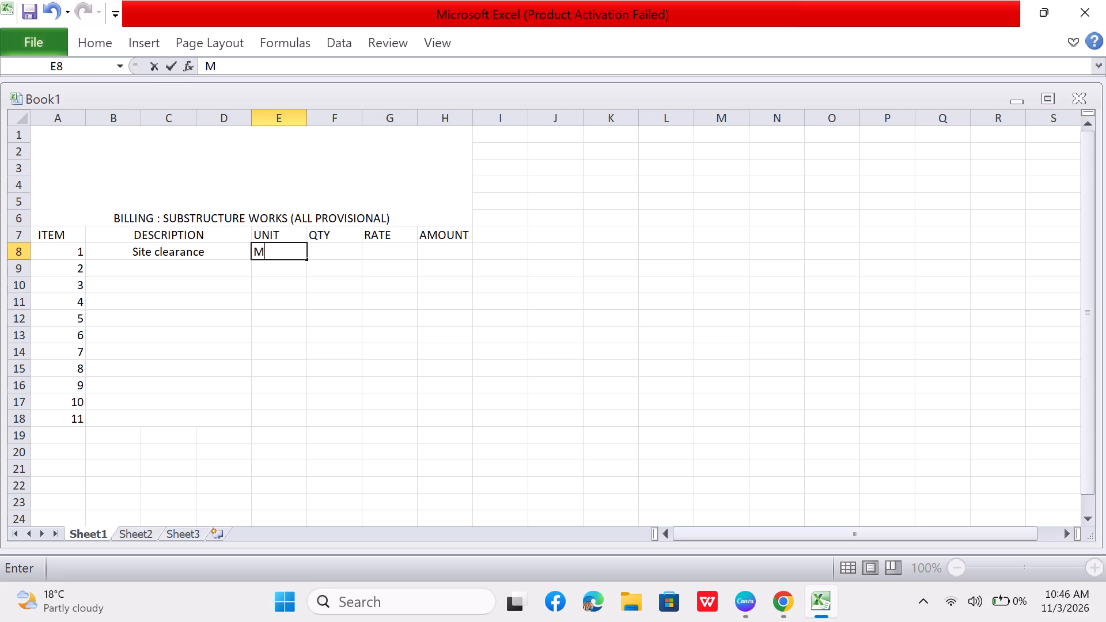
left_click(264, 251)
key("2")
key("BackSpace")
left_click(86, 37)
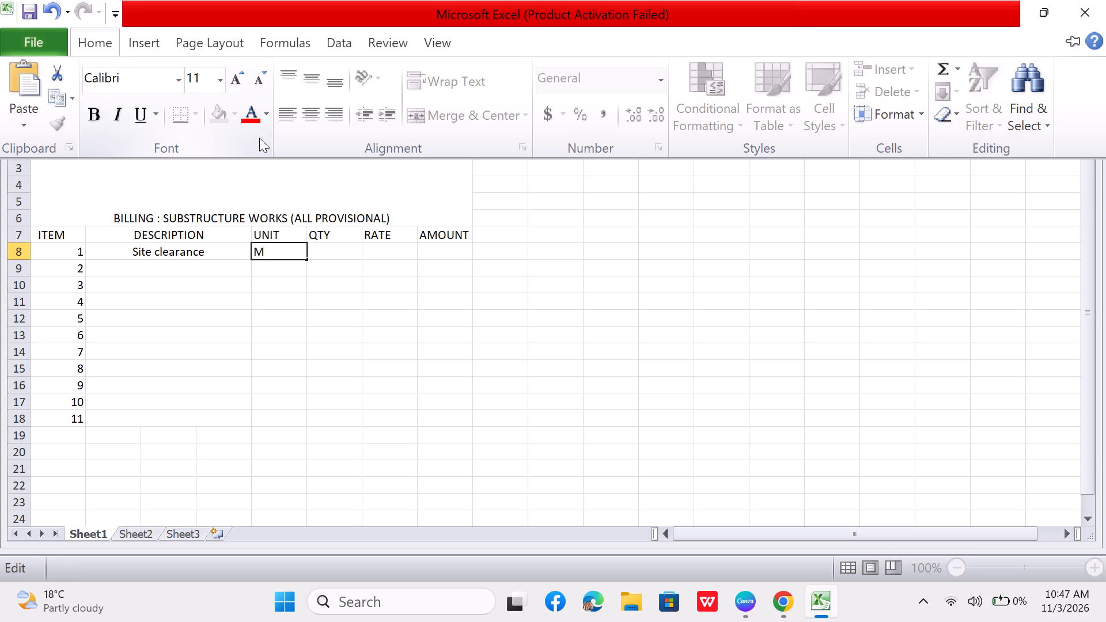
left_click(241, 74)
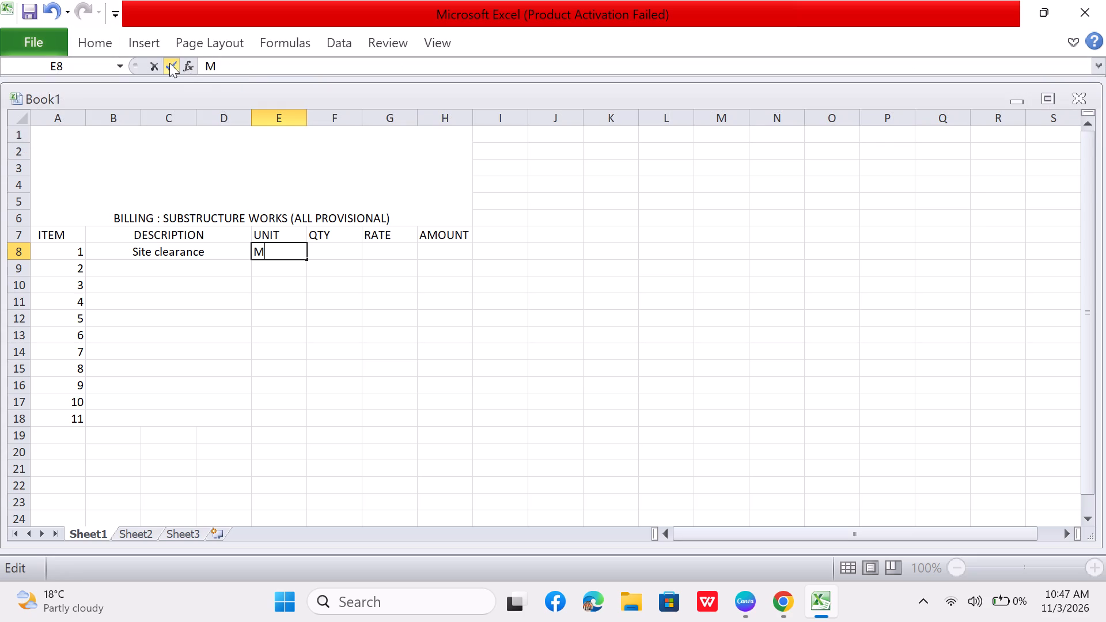
Commit the capital M entry in the UNIT cell of item 1, Site clearance.
left_click(220, 67)
left_click(168, 65)
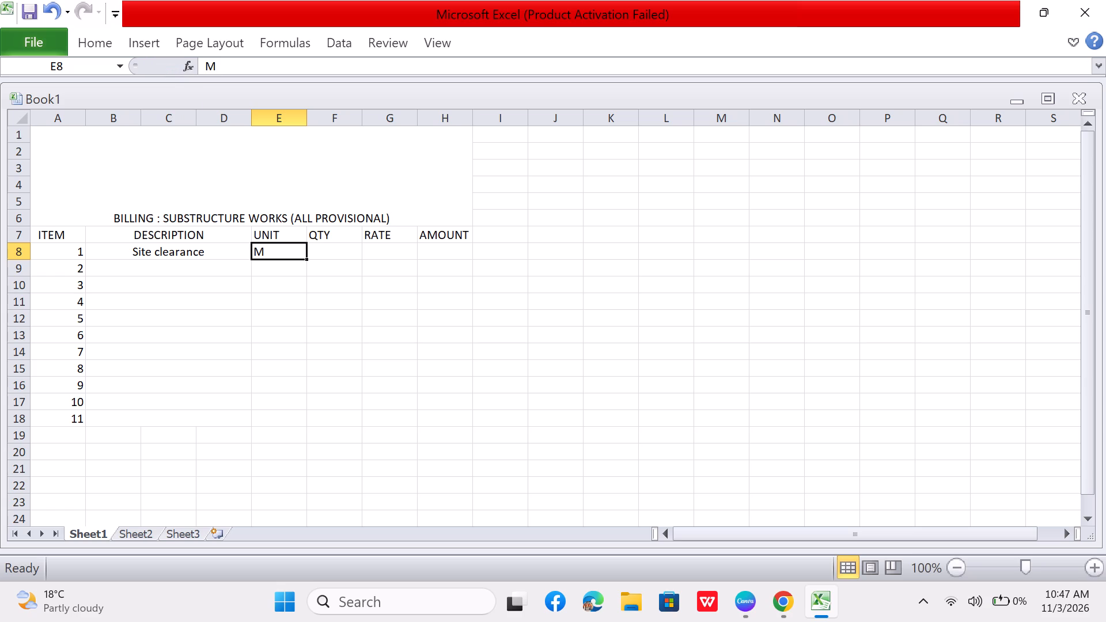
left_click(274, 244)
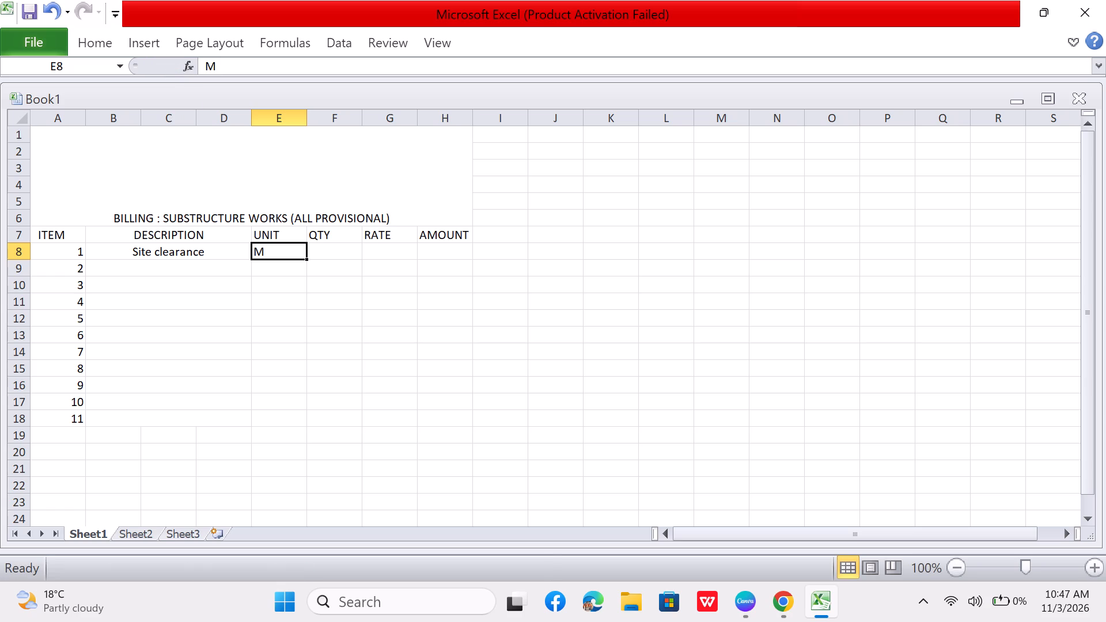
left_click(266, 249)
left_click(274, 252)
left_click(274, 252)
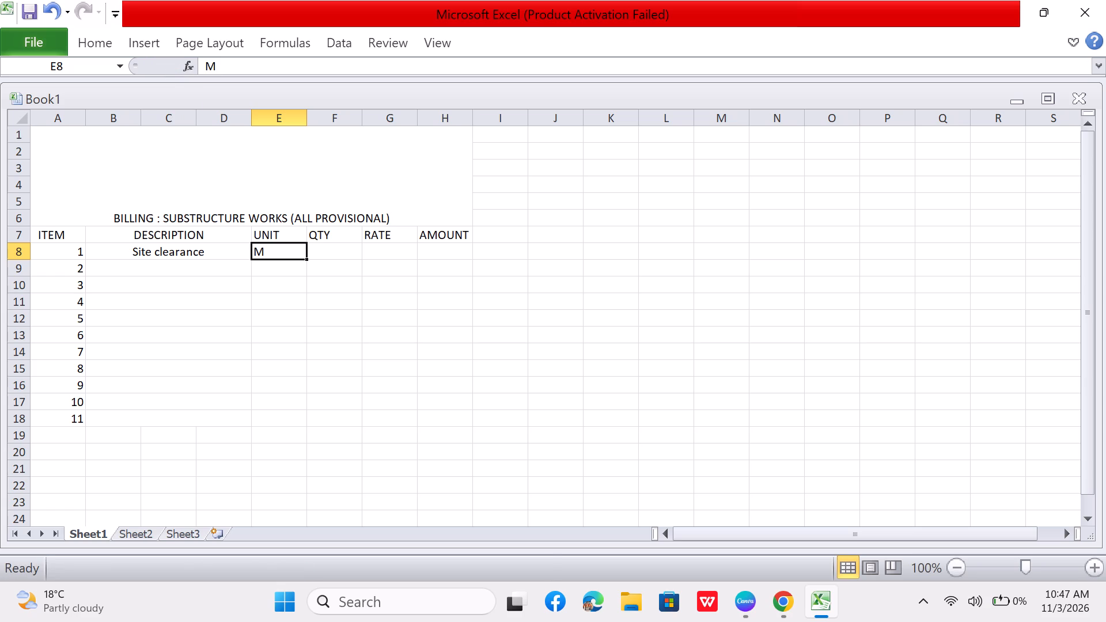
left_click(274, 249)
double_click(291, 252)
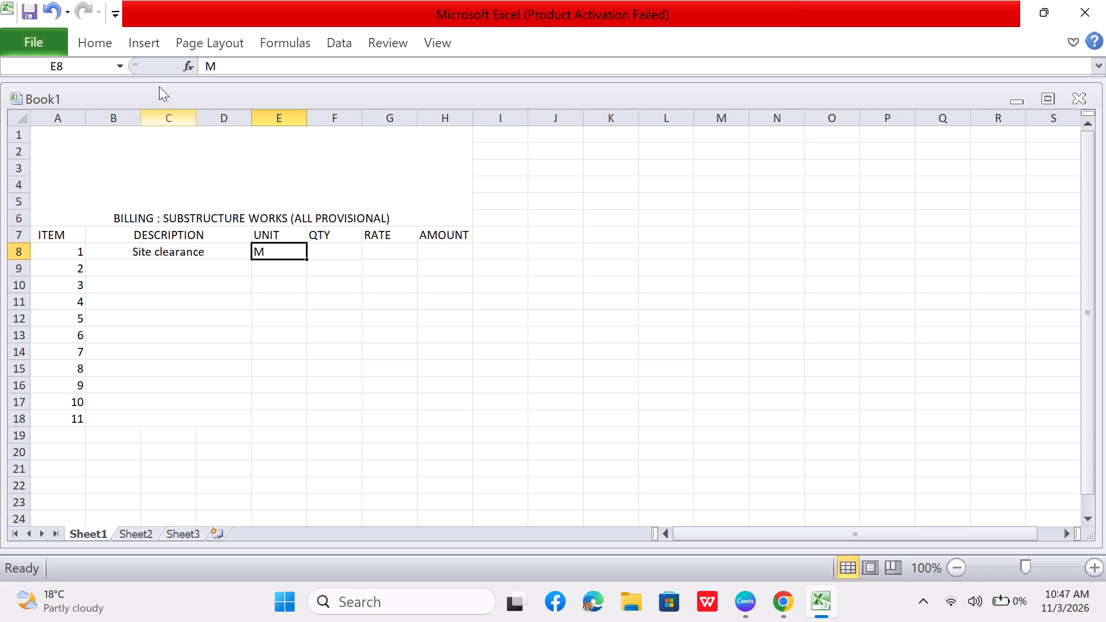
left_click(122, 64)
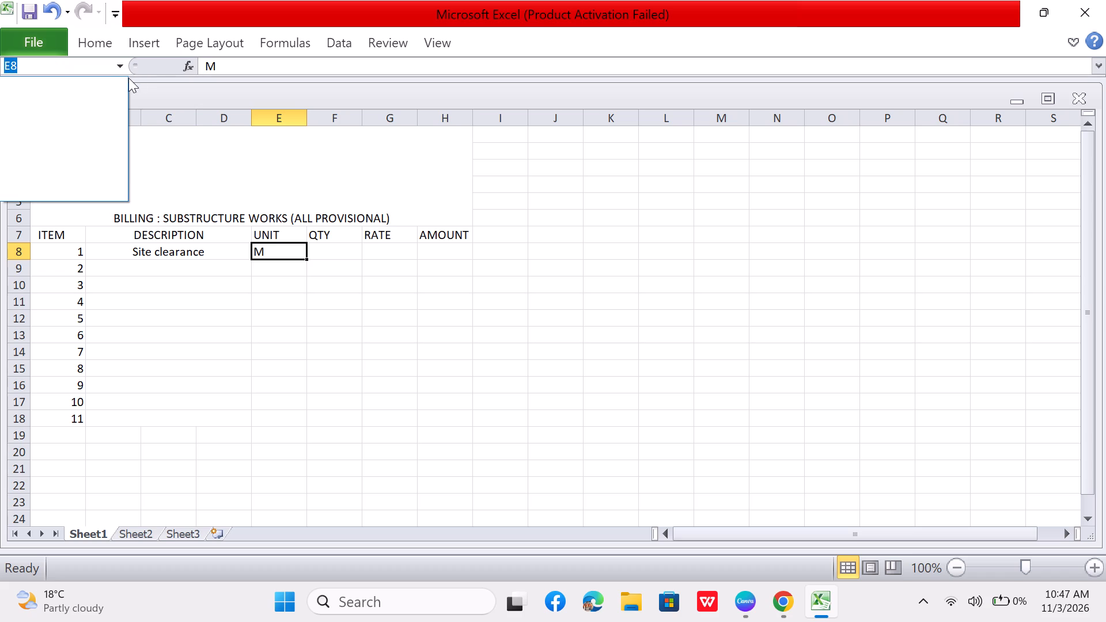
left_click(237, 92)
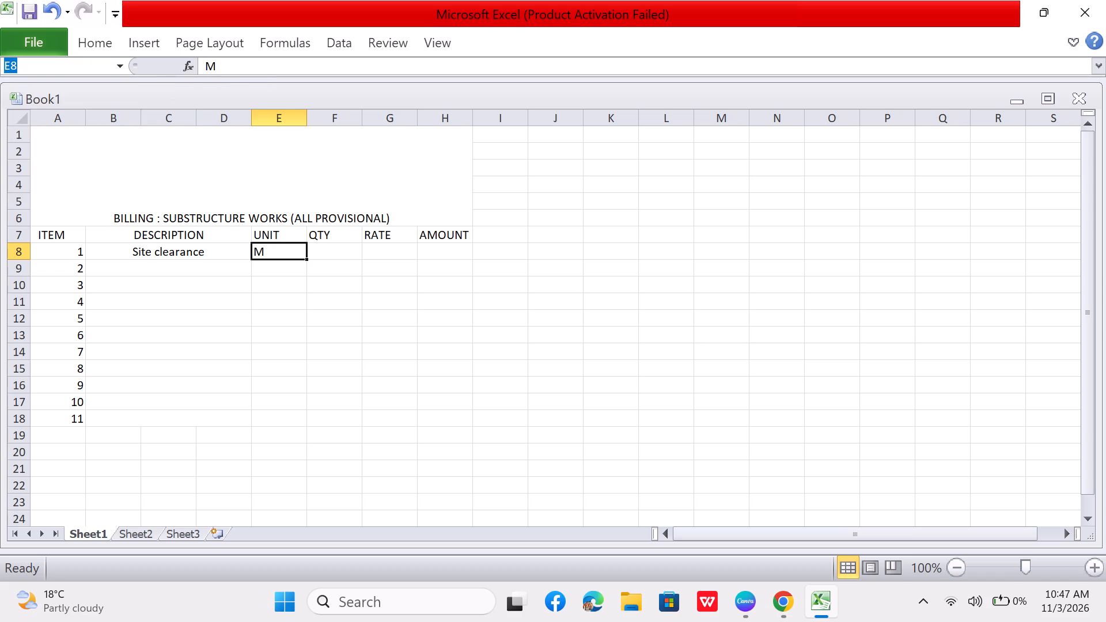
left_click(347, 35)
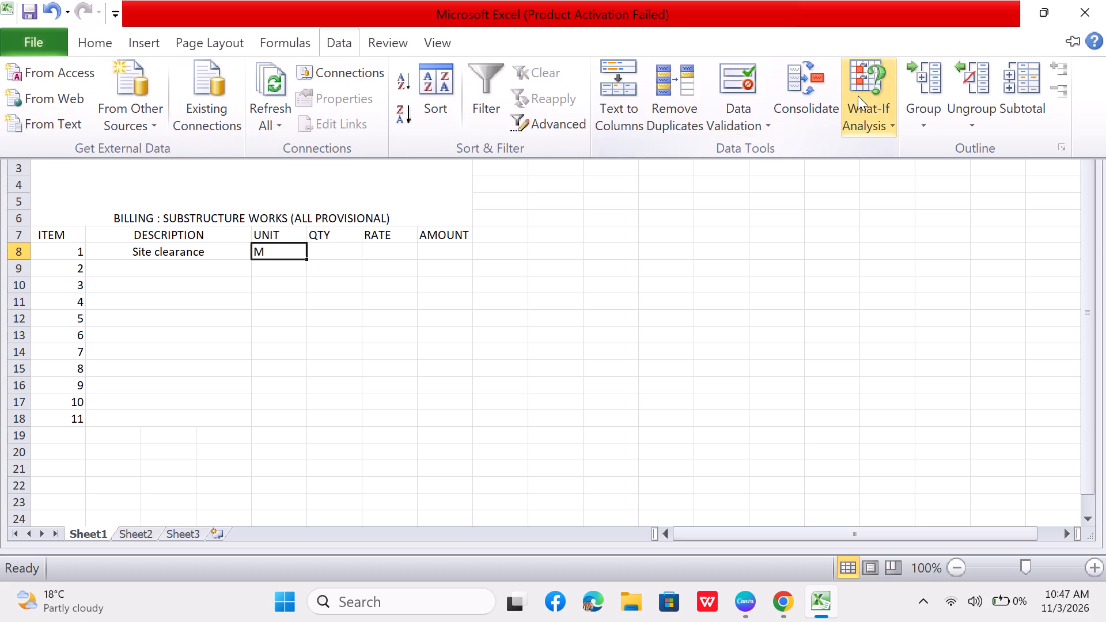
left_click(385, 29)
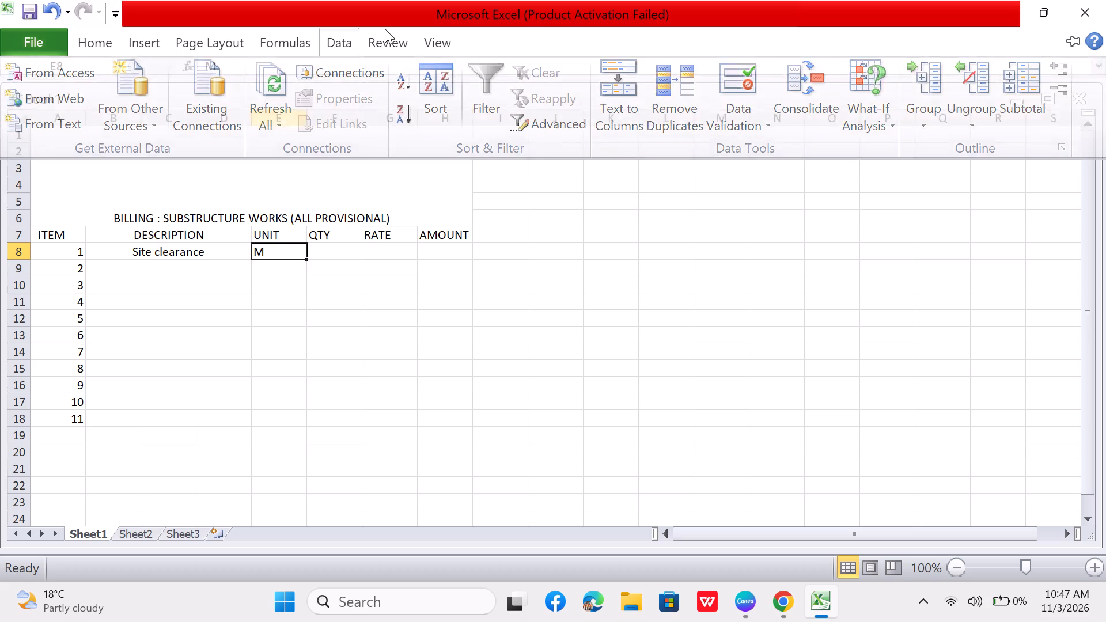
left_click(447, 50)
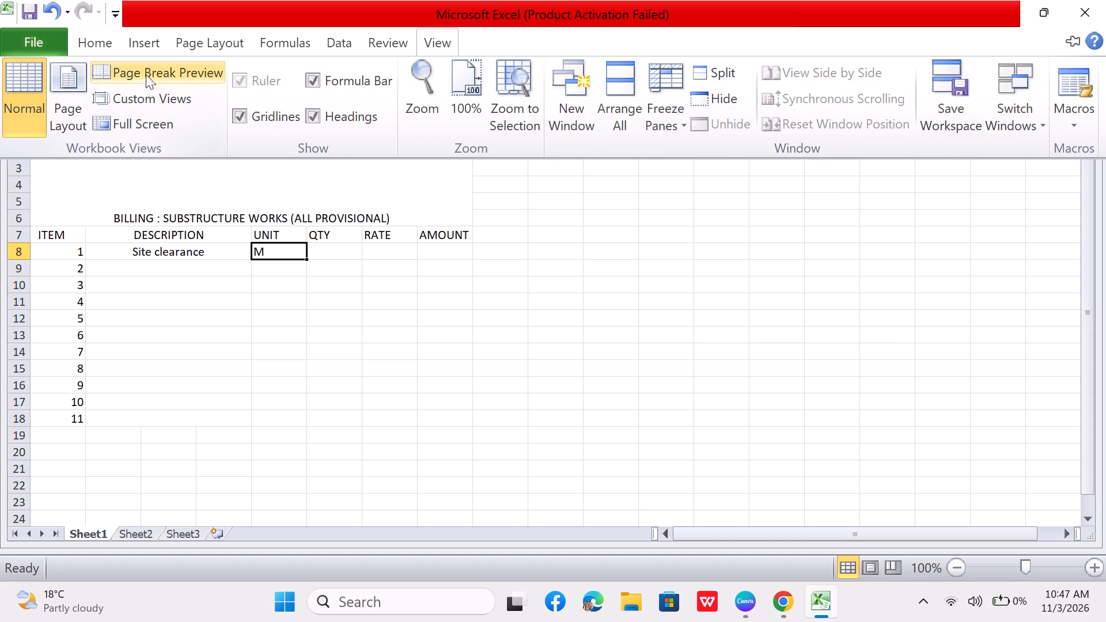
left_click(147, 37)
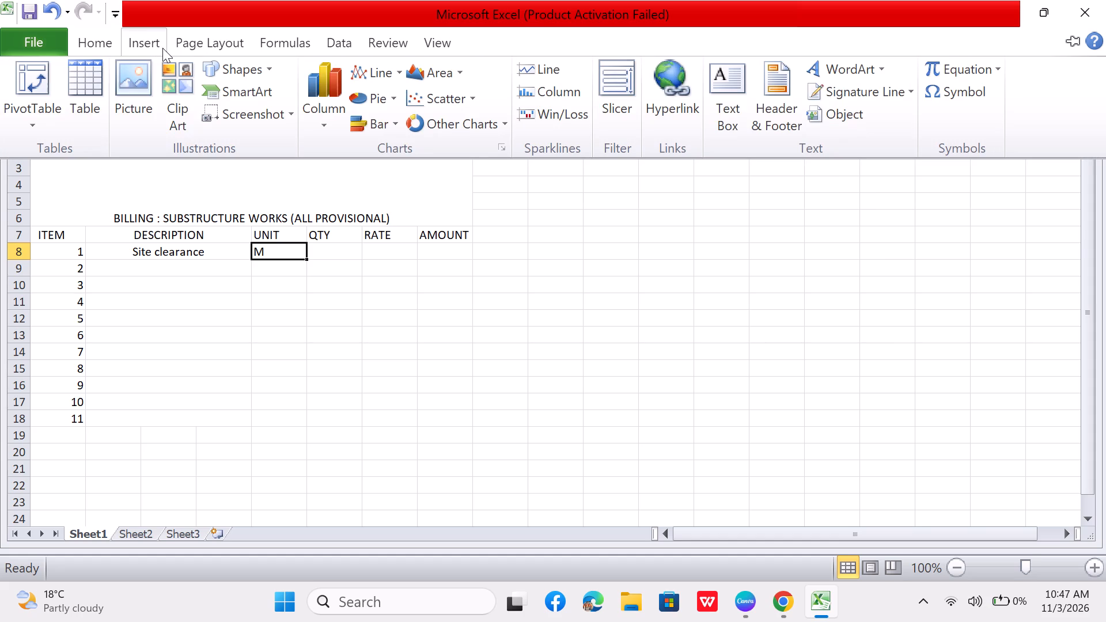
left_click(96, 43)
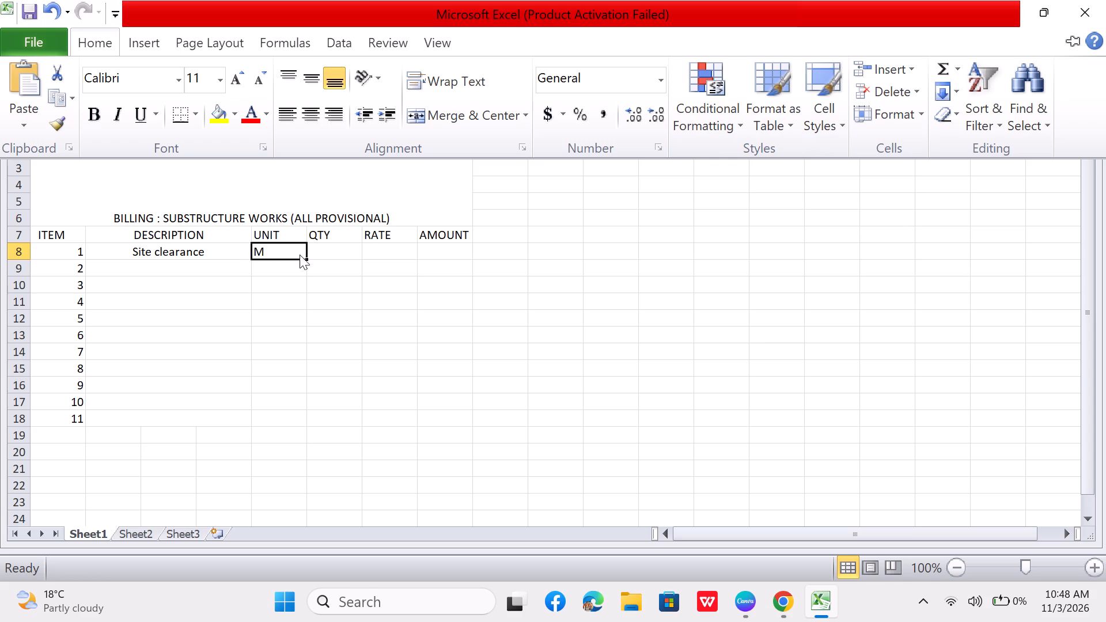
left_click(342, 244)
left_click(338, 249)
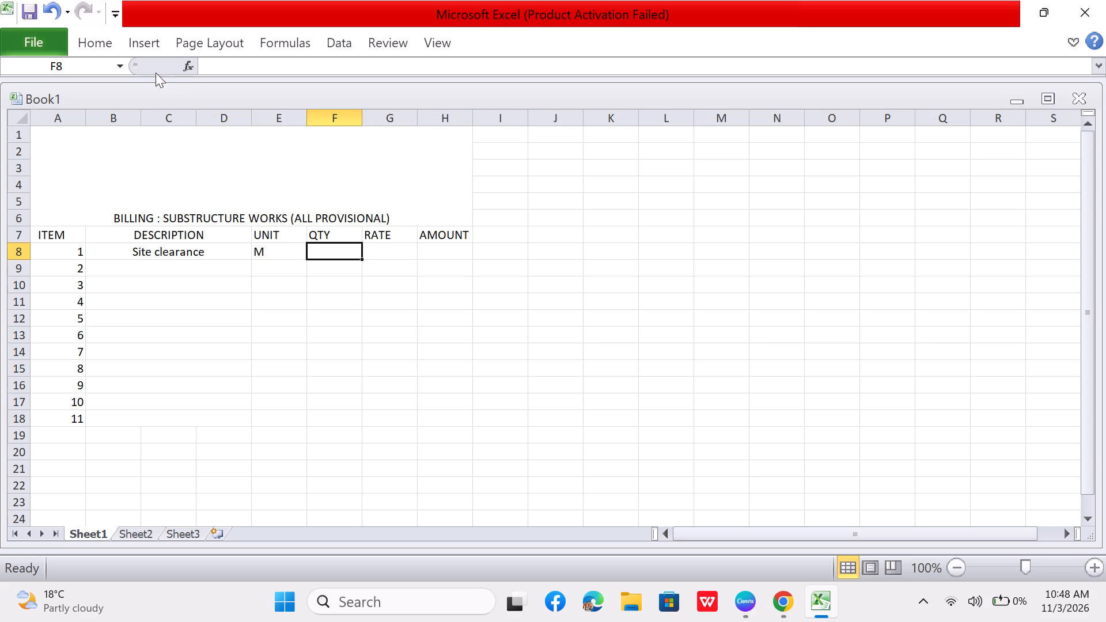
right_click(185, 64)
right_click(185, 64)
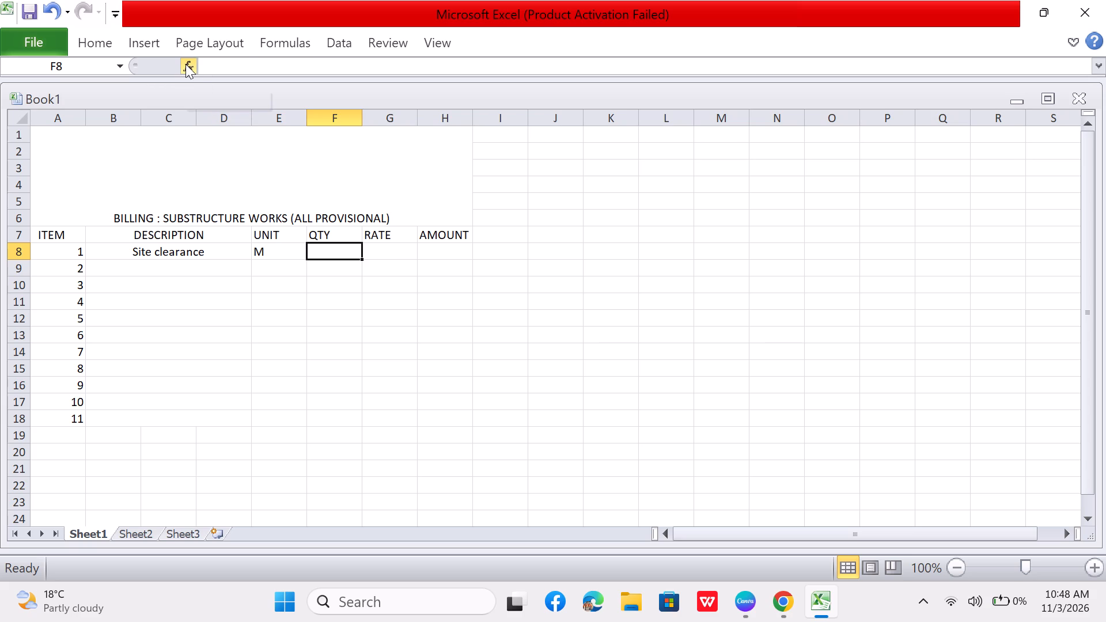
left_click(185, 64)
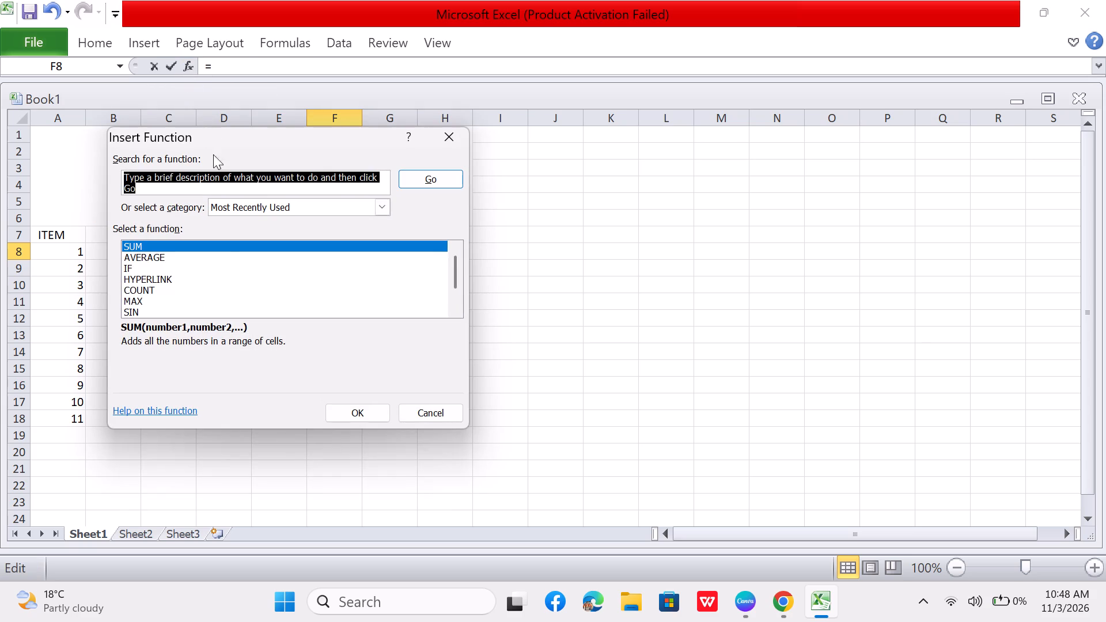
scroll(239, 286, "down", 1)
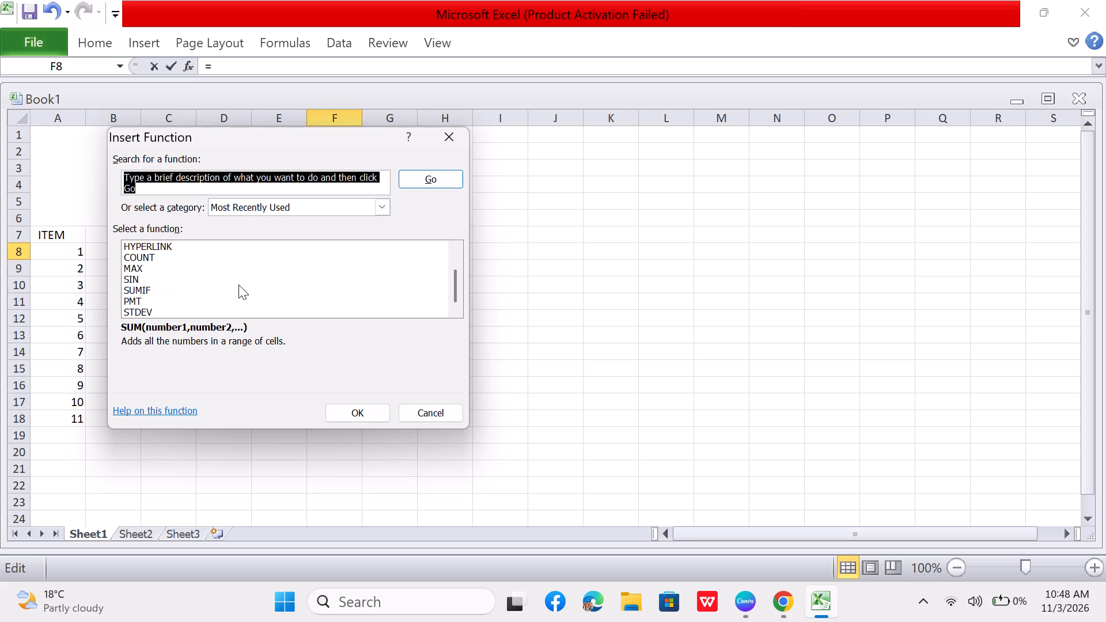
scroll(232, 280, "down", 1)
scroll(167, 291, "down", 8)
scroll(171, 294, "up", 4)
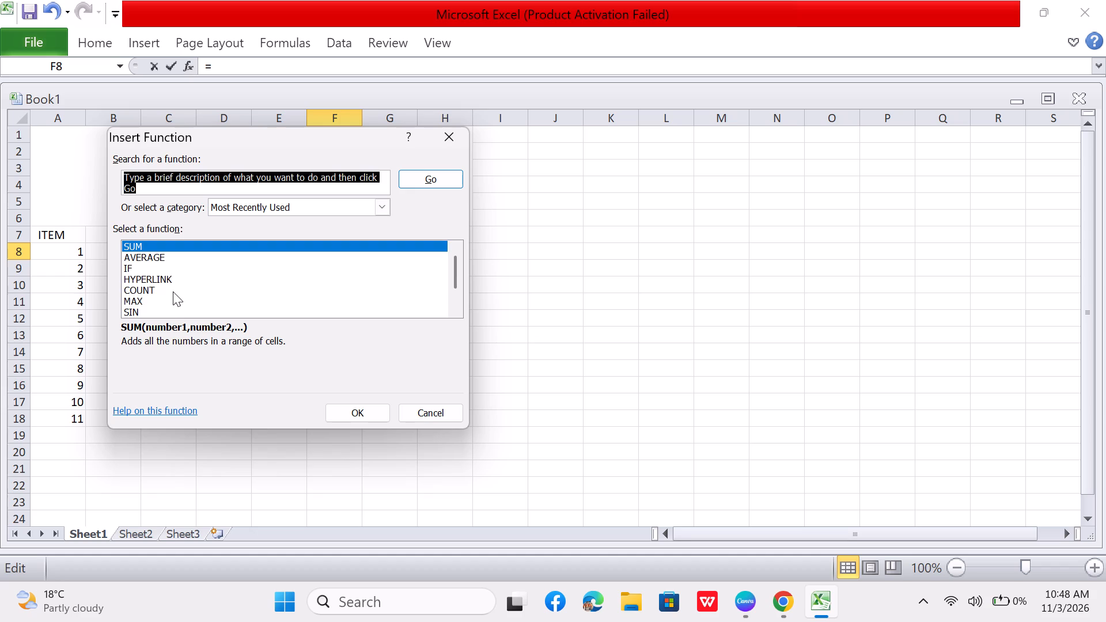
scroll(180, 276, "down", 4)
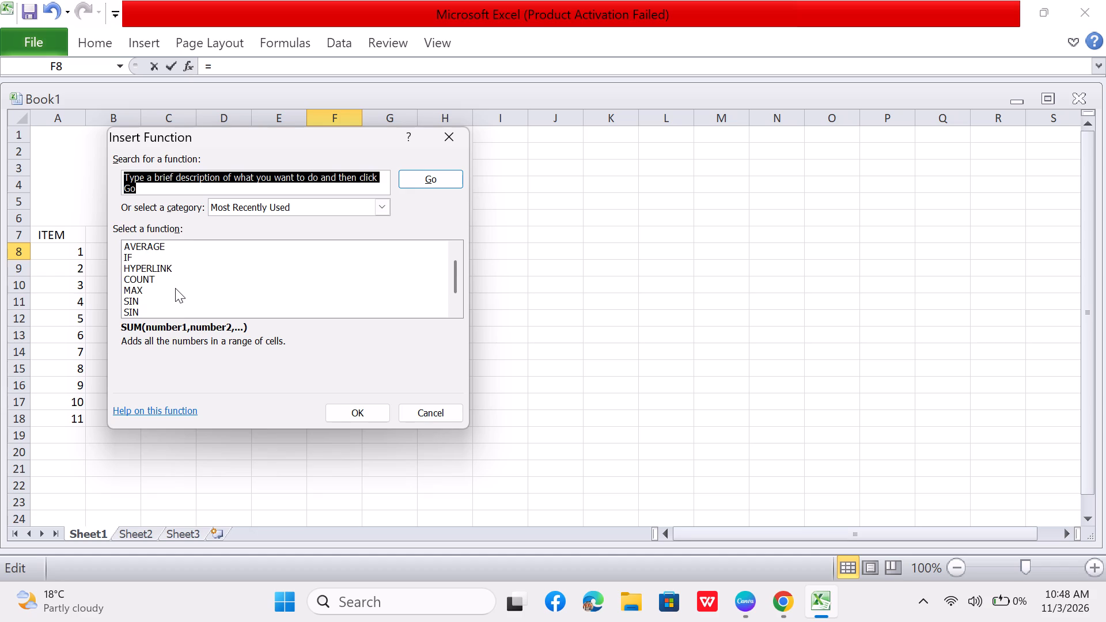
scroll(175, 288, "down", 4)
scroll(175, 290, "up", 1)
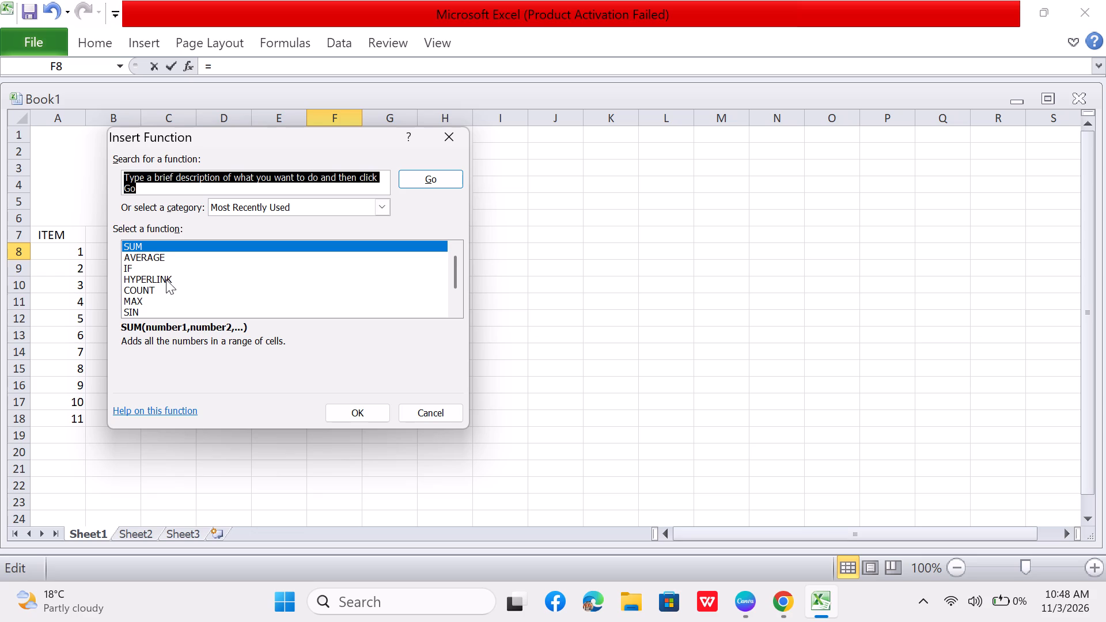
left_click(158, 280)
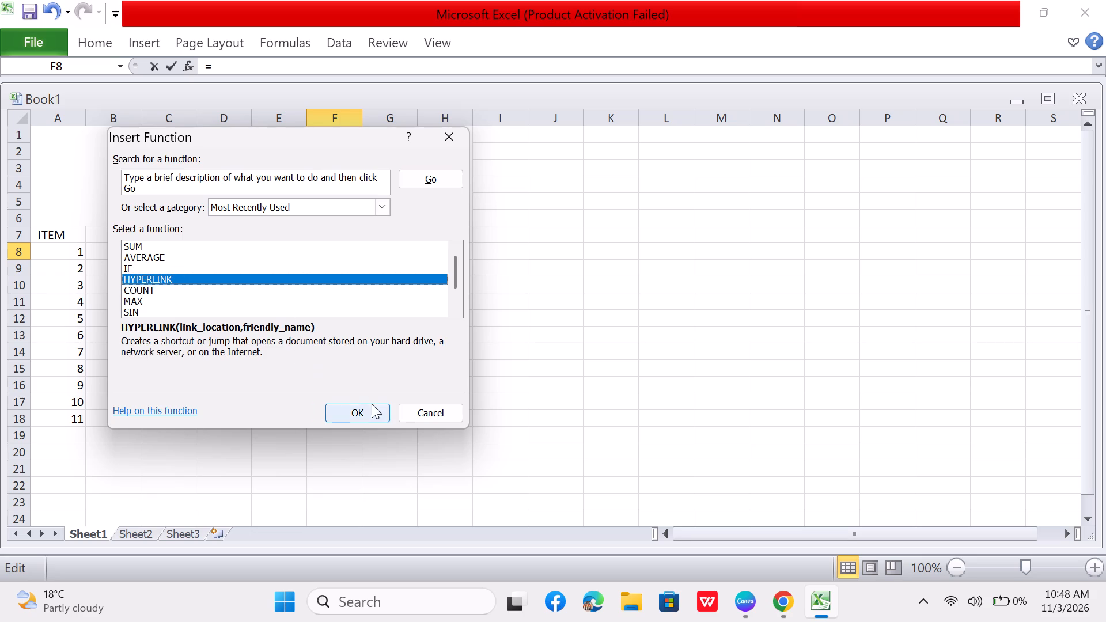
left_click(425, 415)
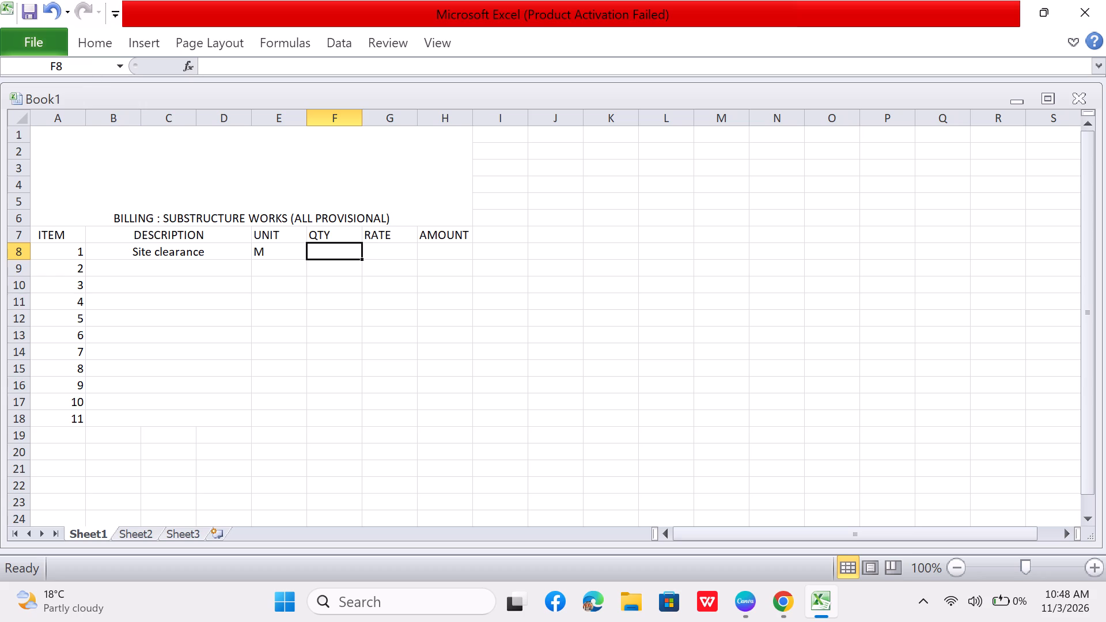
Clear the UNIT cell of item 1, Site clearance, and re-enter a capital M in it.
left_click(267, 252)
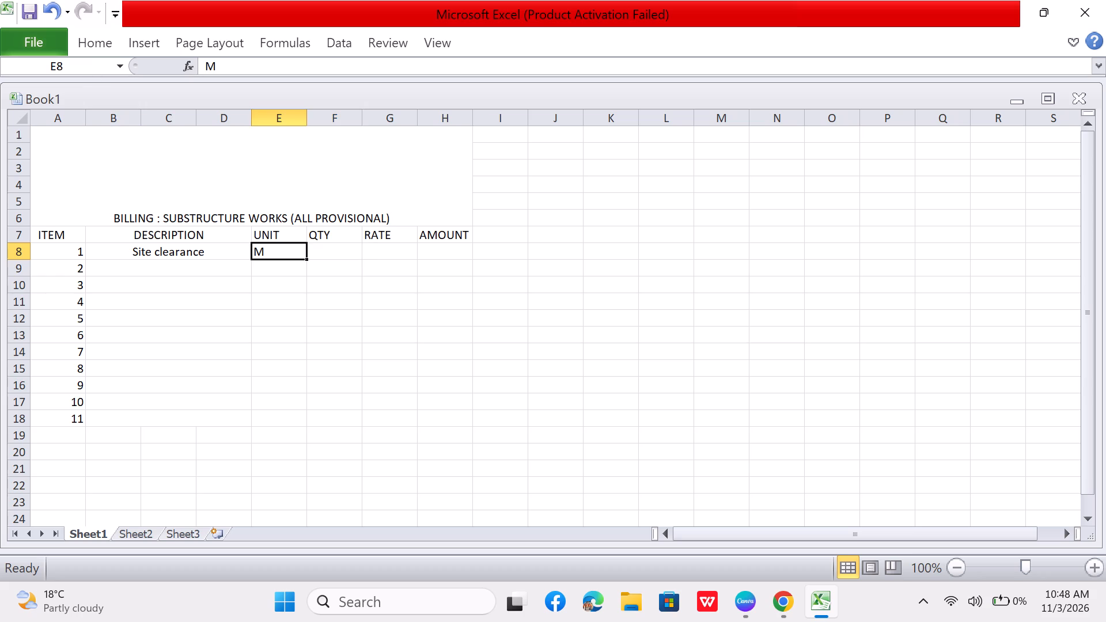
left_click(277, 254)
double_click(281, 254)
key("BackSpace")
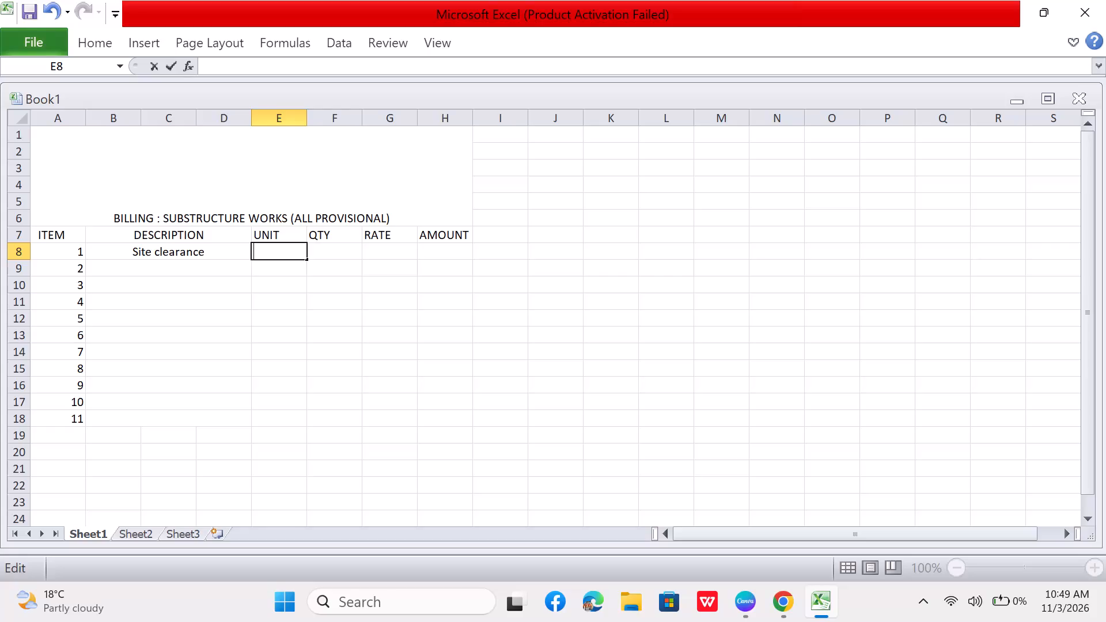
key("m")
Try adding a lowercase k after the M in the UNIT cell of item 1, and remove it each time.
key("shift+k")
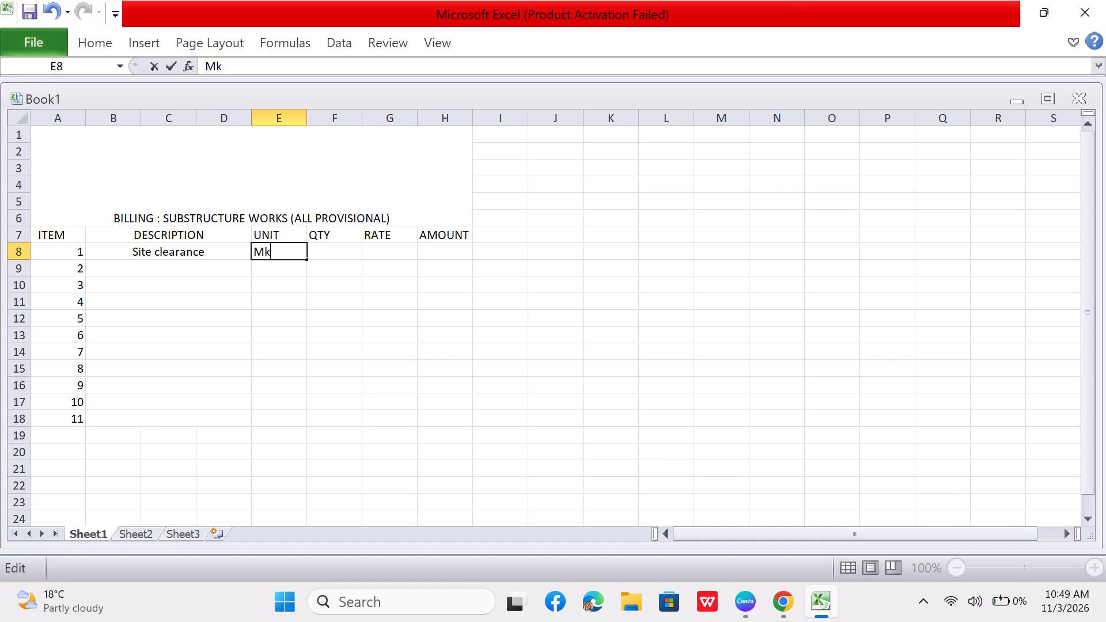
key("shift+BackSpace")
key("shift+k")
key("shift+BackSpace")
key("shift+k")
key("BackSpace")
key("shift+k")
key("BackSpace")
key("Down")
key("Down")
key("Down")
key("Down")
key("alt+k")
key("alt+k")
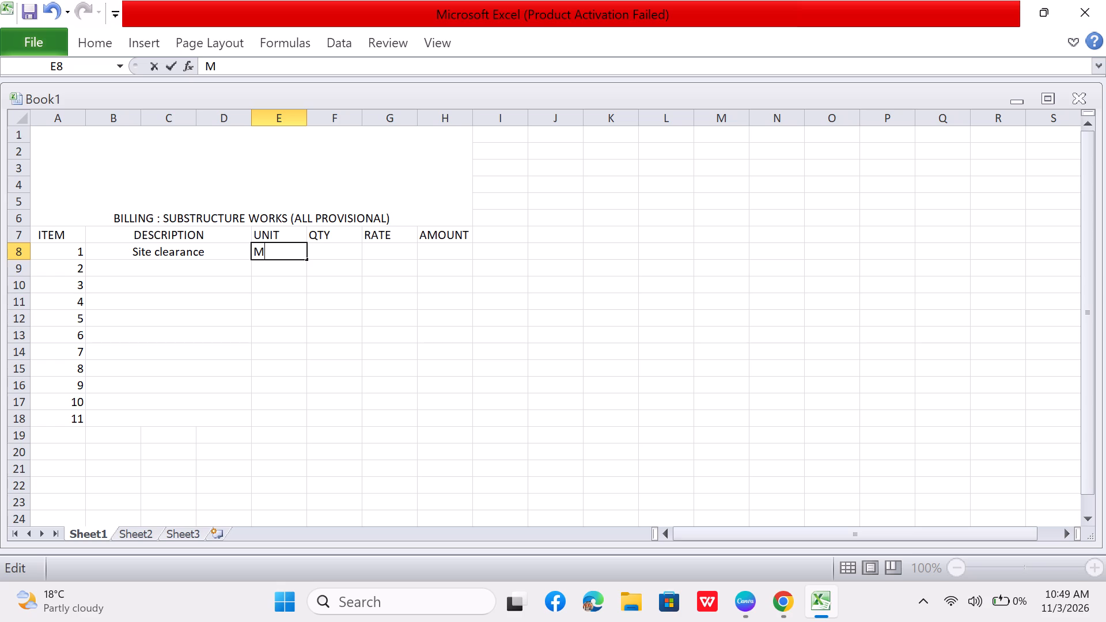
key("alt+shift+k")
Enter a quantity of 56 for item 1, Site clearance.
left_click(349, 253)
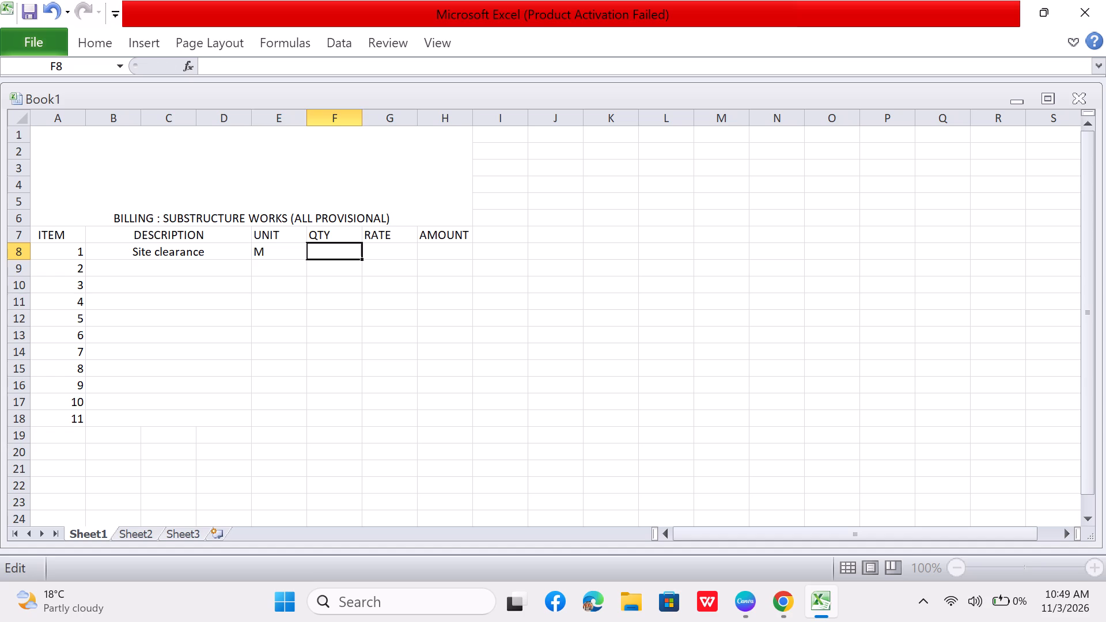
type("56")
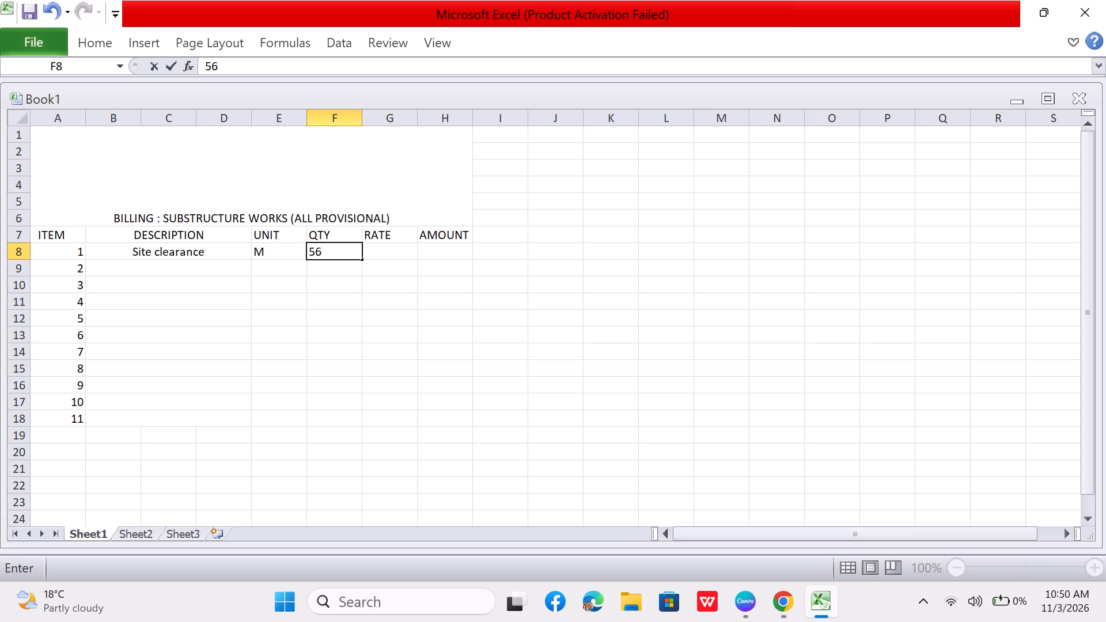
Enter "Vegetation soil excavation" as the description of item 2.
left_click(139, 272)
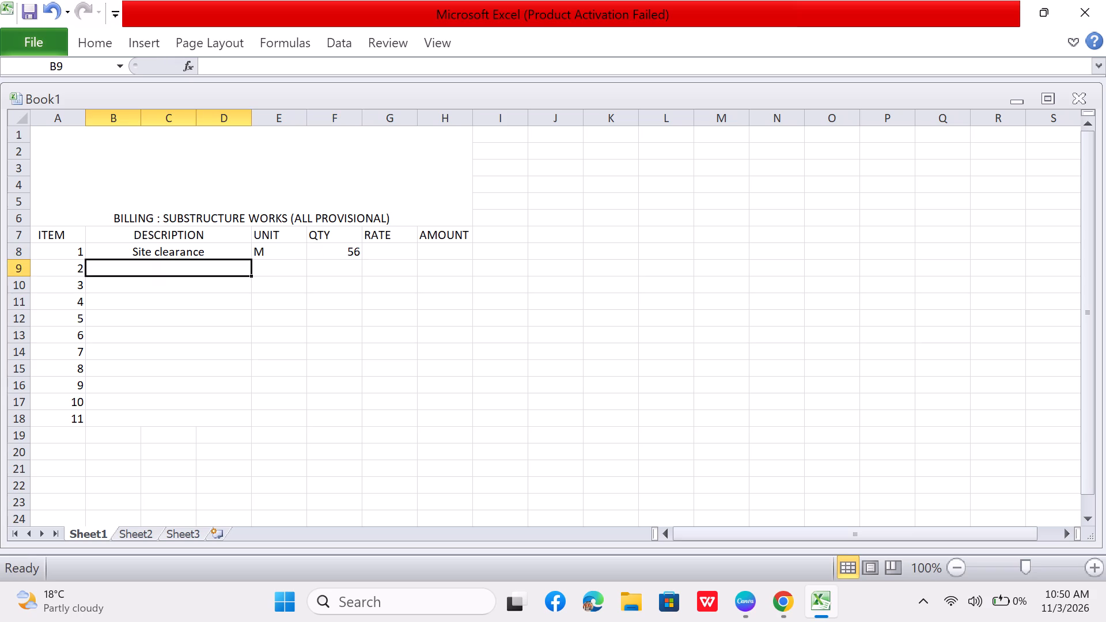
type("VE")
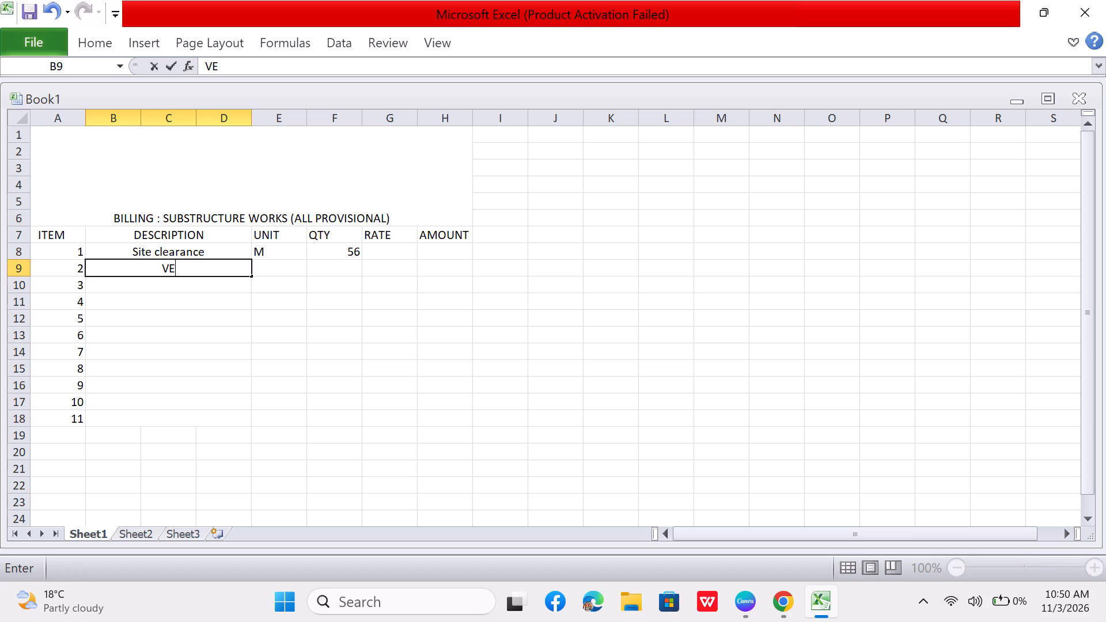
key("BackSpace")
key("e")
type("getation")
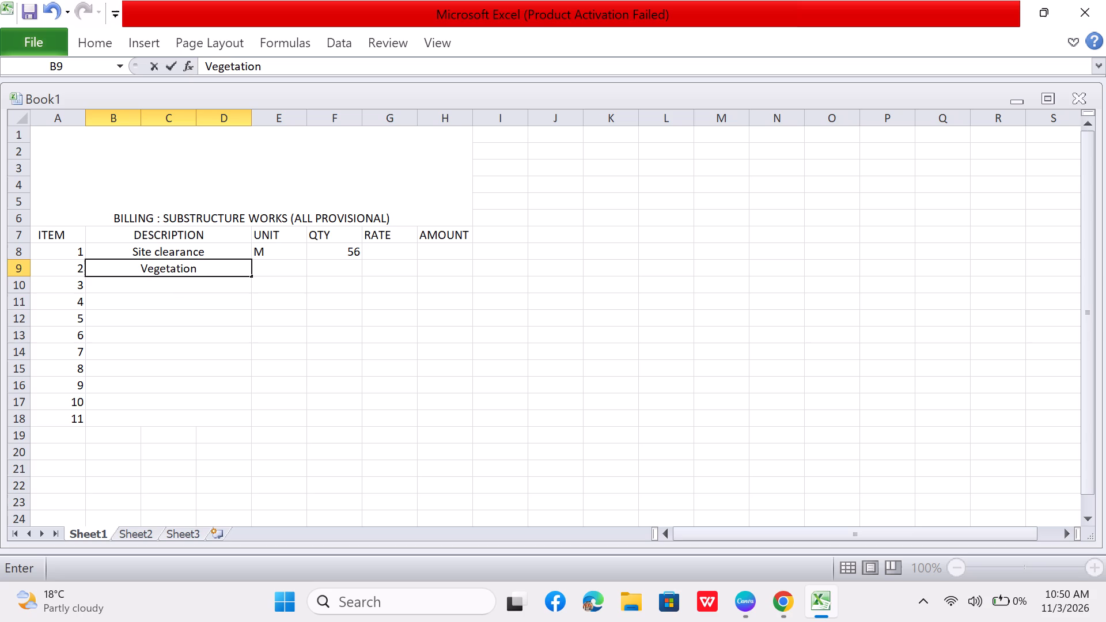
key("space")
type("soil")
key("space")
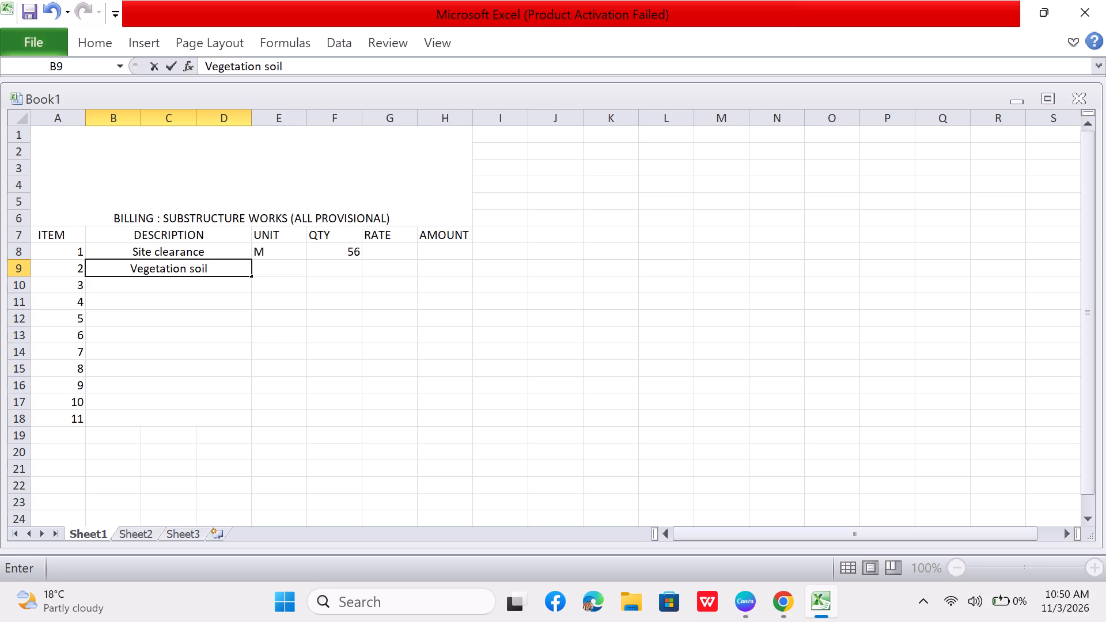
type("excavation")
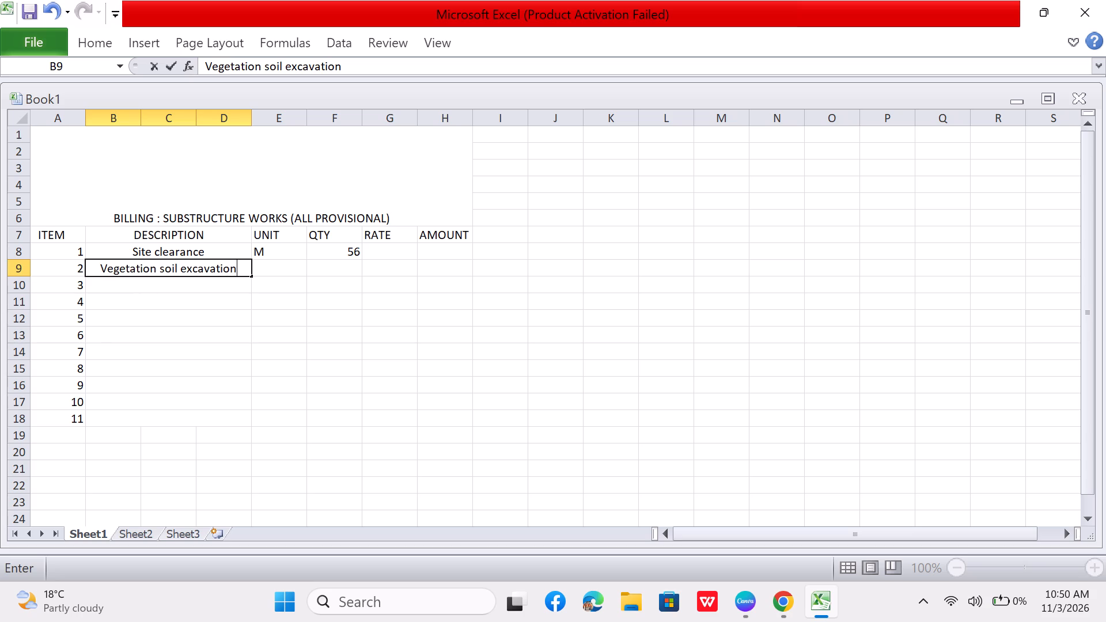
Fill in item 2, Vegetation soil excavation, with unit M and quantity 56.
key("Right")
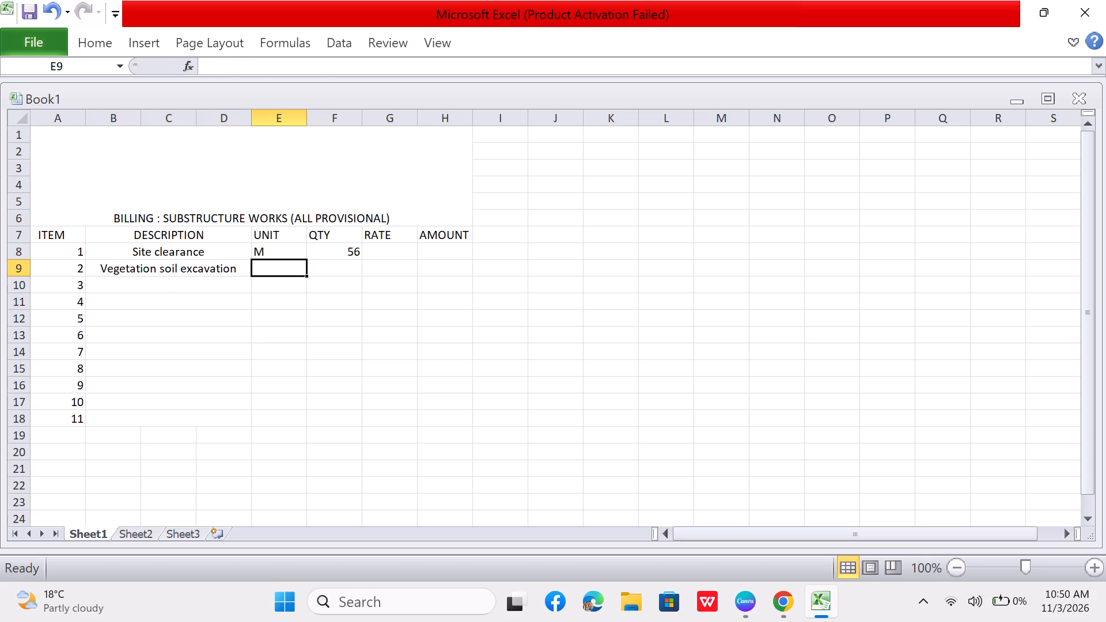
key("m")
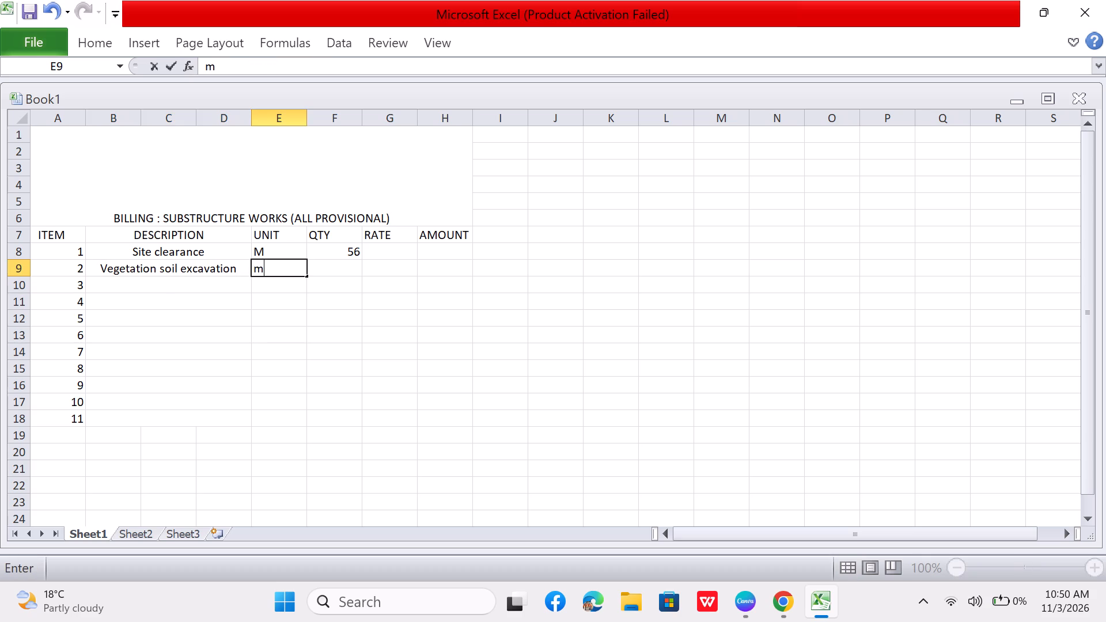
key("BackSpace")
key("m")
key("Right")
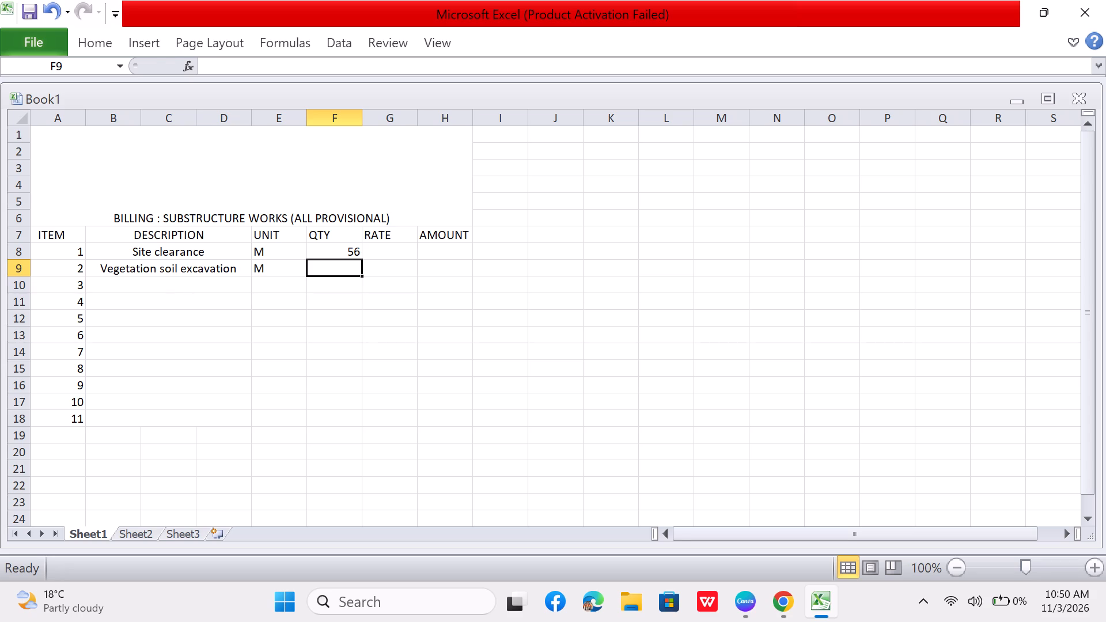
type("56")
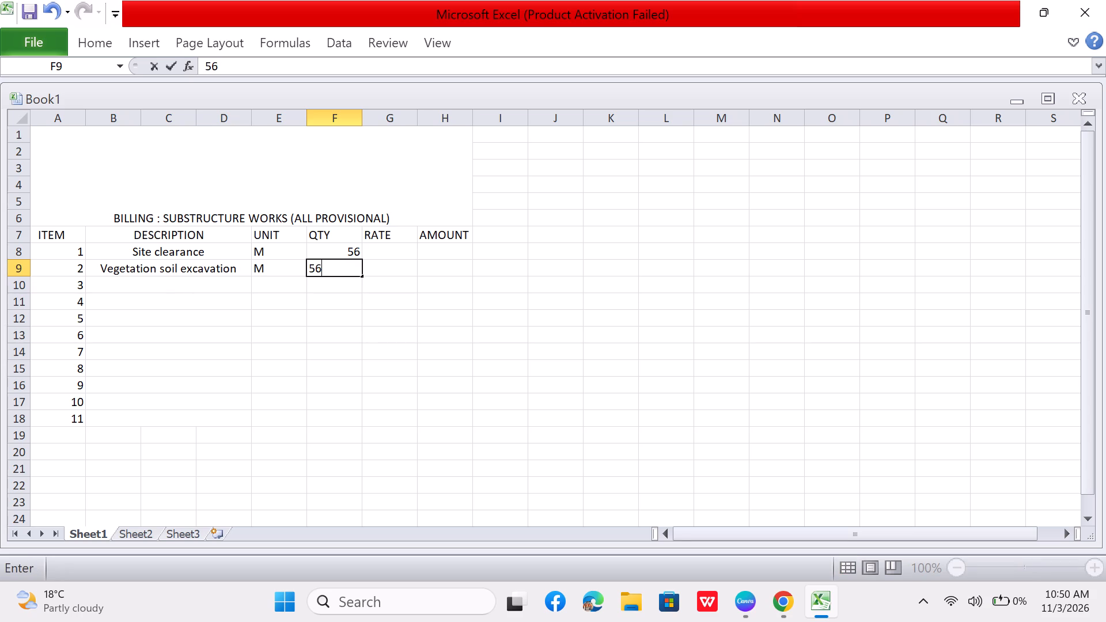
Enter "Excavation to reduced level" as the description of item 3.
left_click(119, 295)
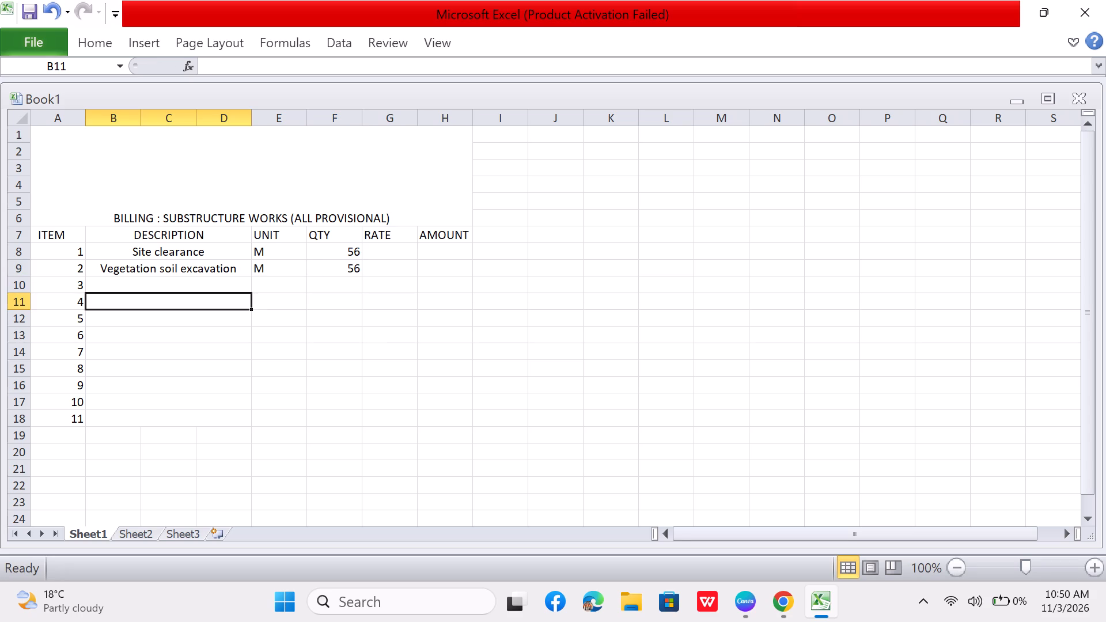
left_click(122, 283)
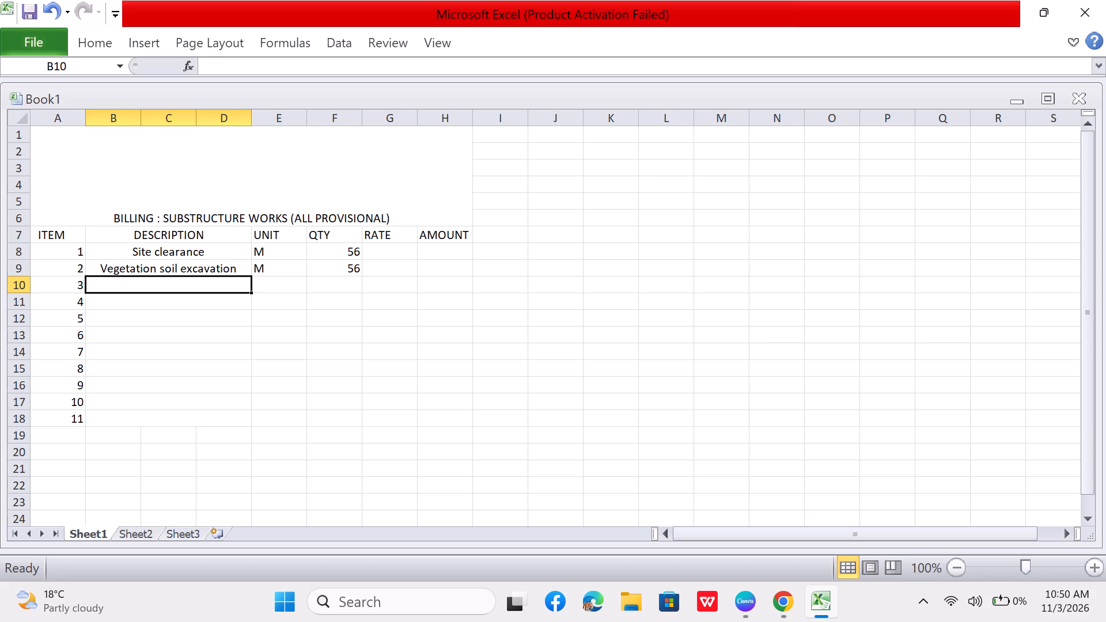
key("e")
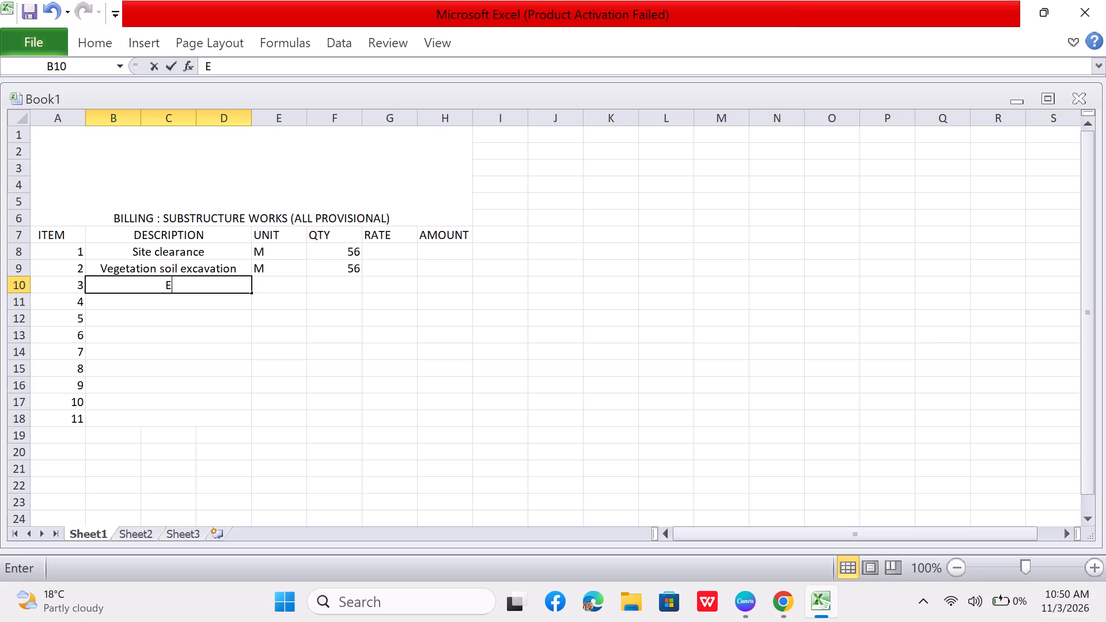
key("x")
type("cavation to reduced")
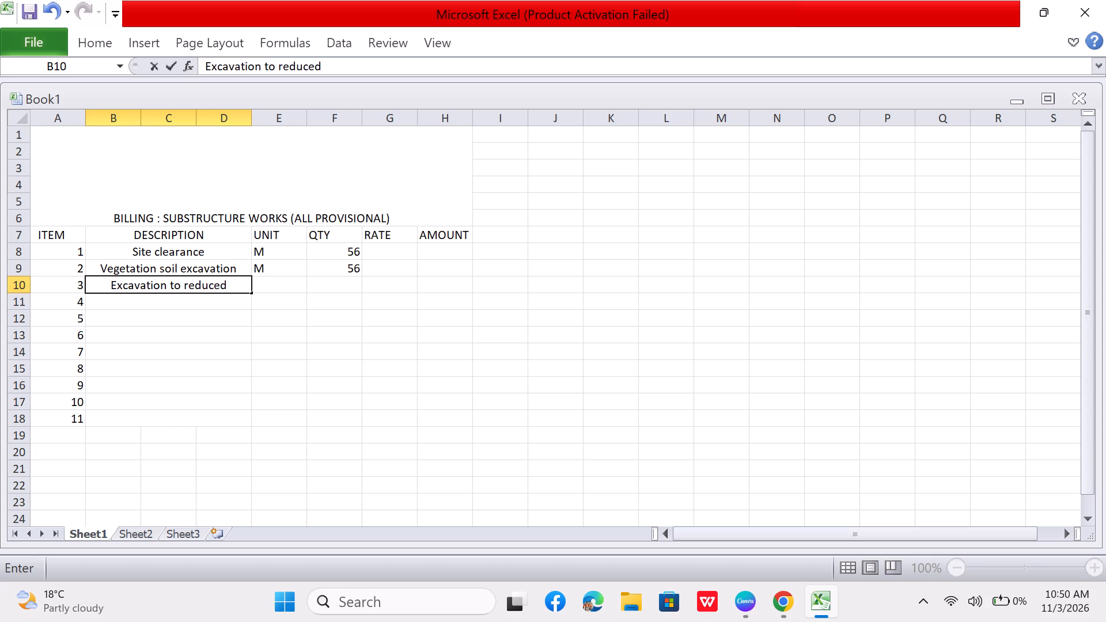
key("space")
type("level")
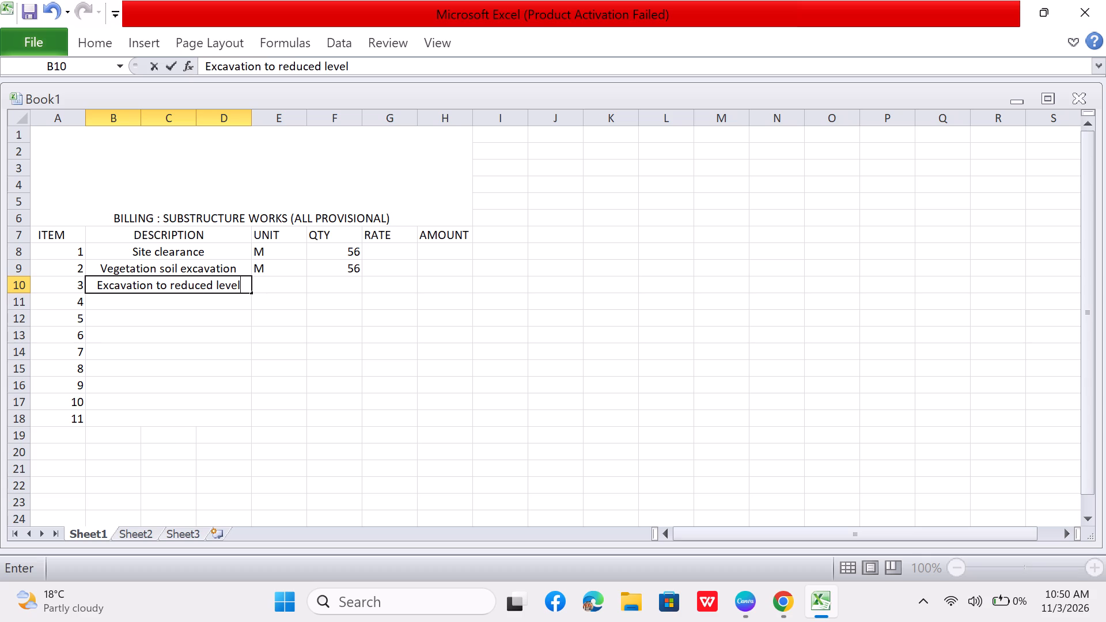
Fill in item 3, Excavation to reduced level, with unit M and quantity 2.
left_click(273, 284)
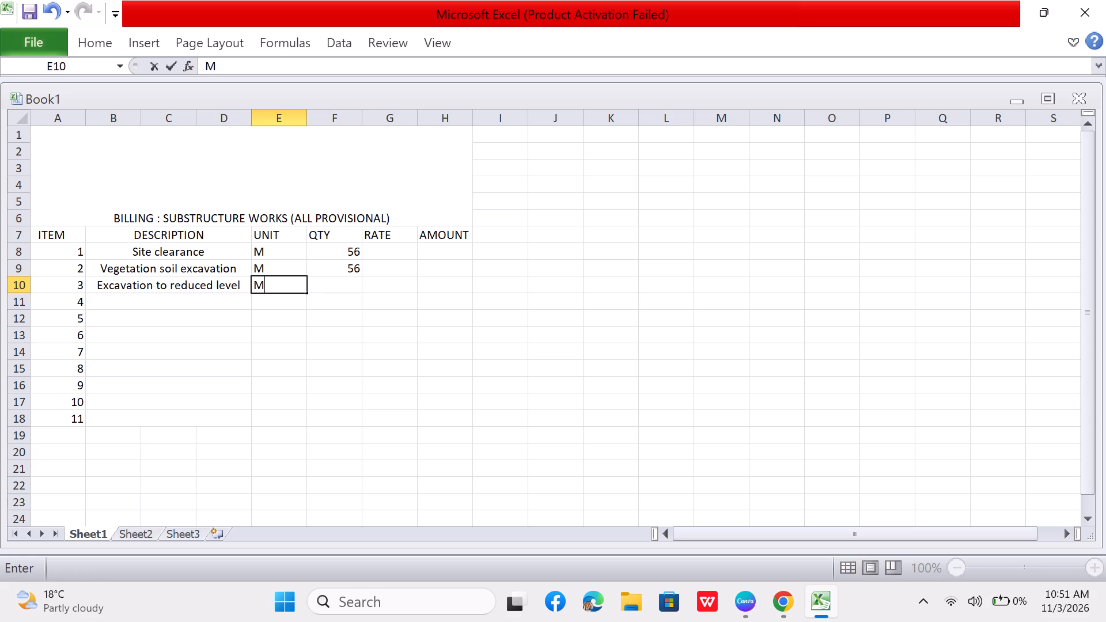
left_click(352, 284)
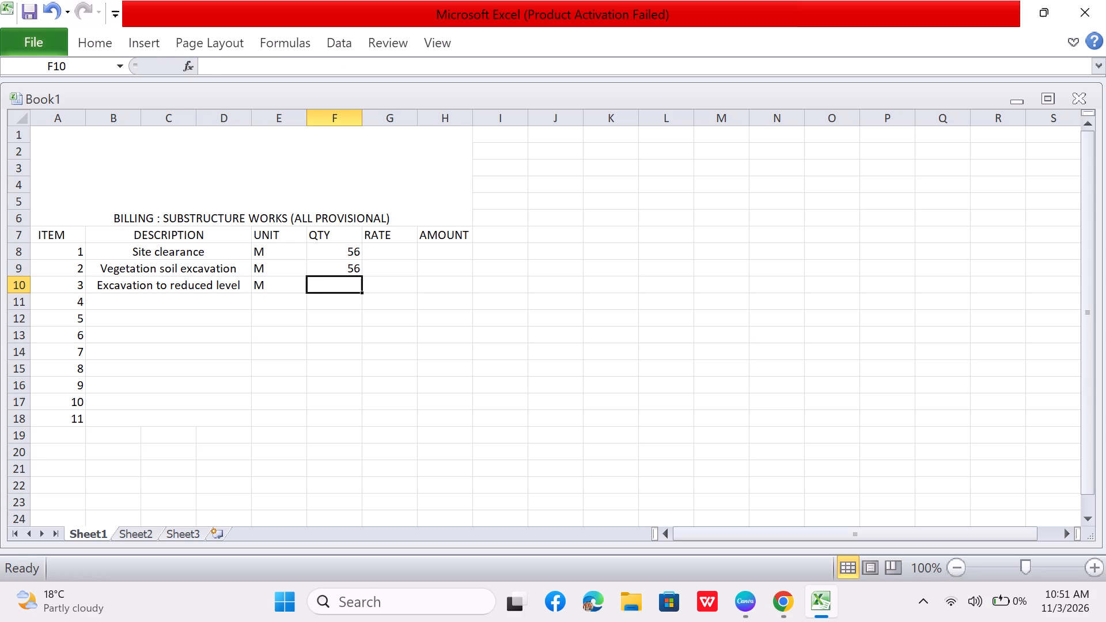
key("2")
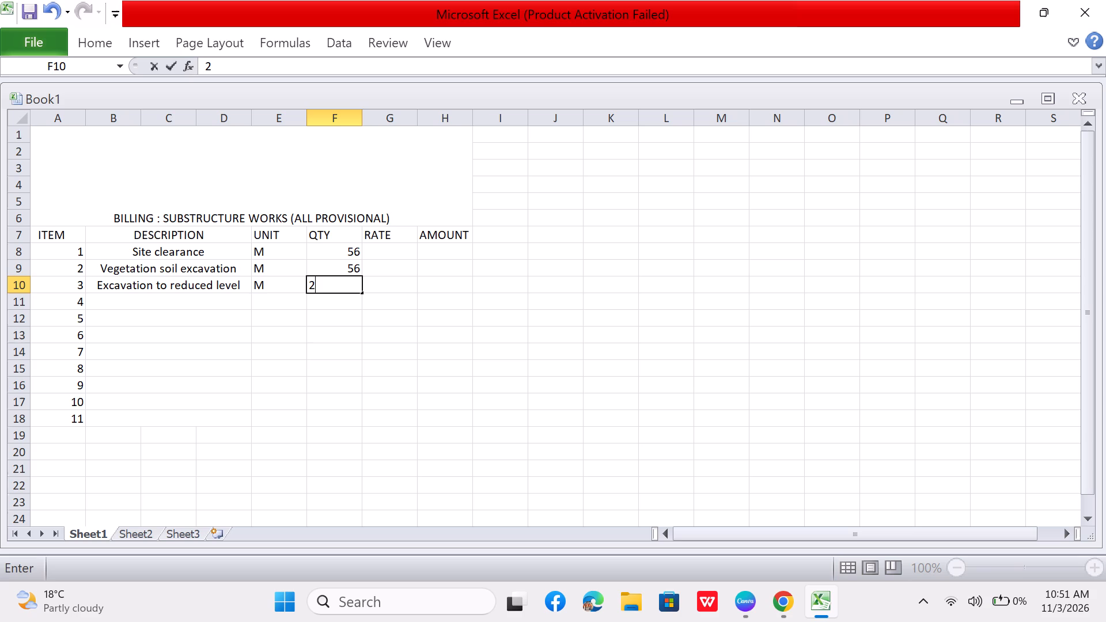
Enter "Excavation for trench" as the description of item 4.
left_click(218, 302)
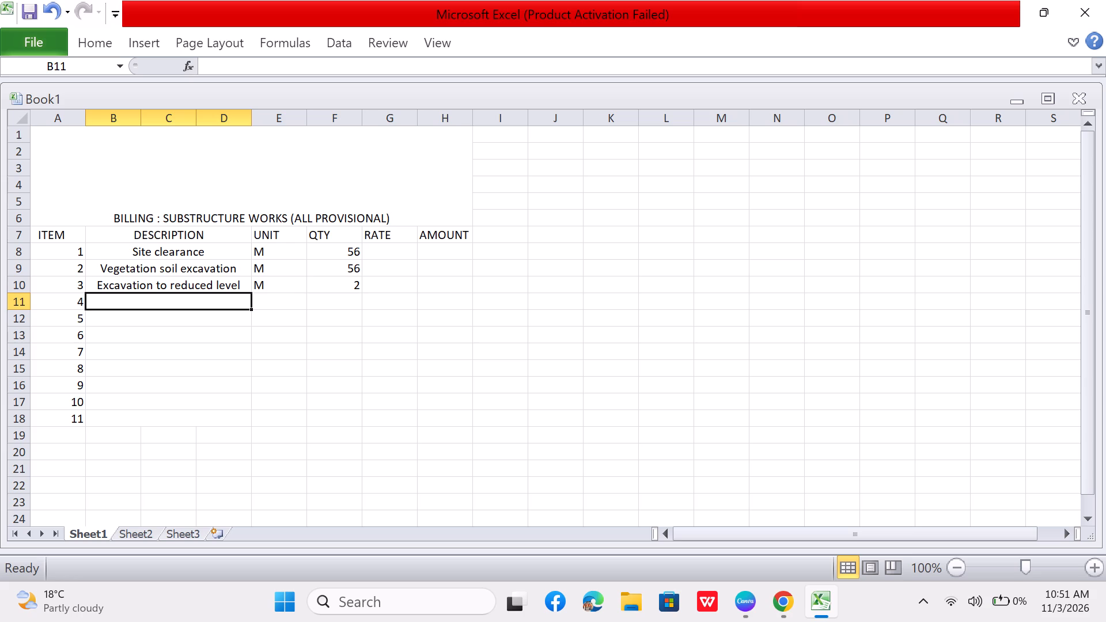
key("e")
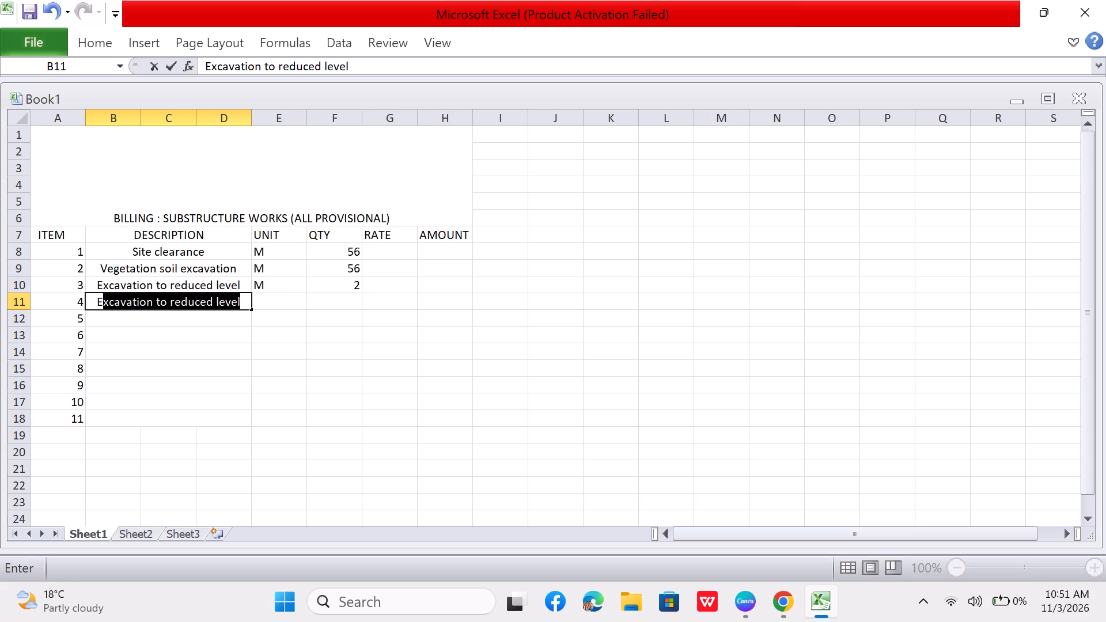
key("x")
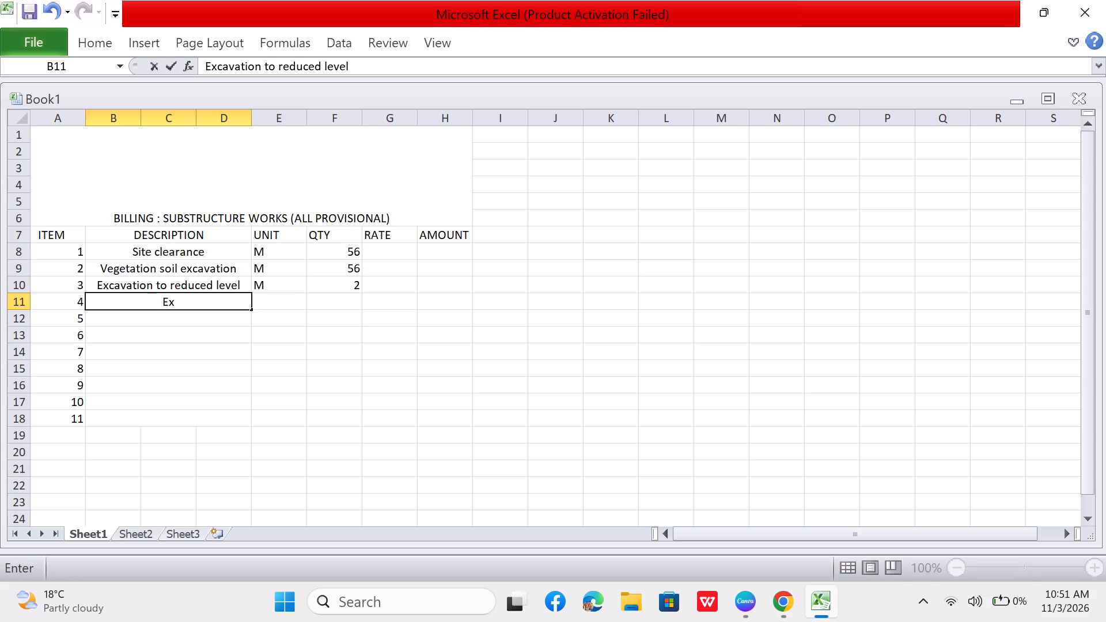
type("cavati")
type("on")
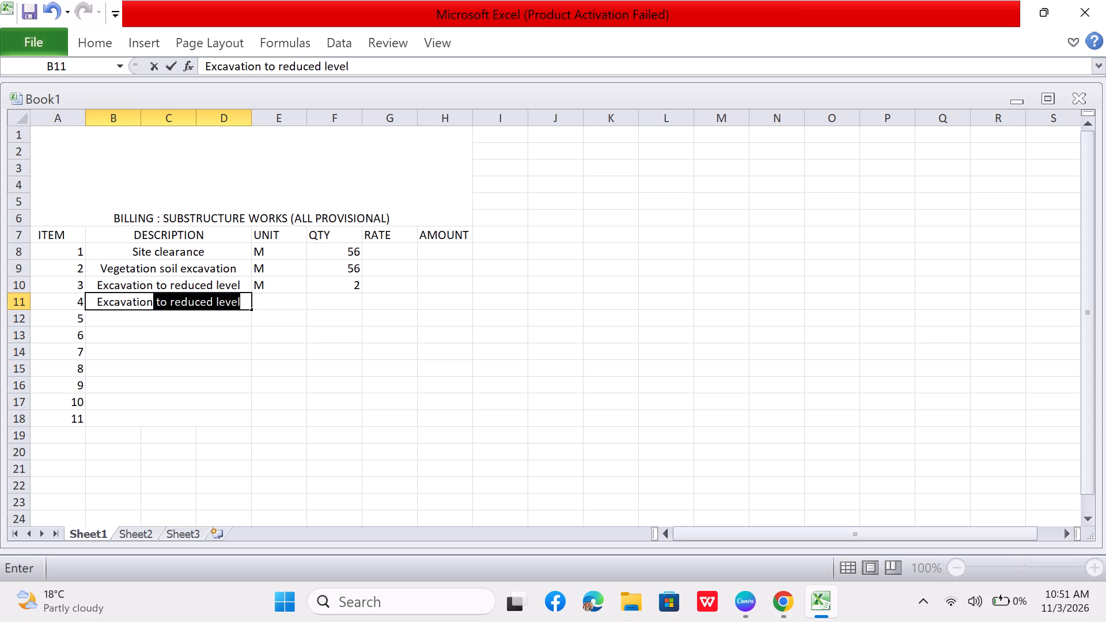
key("space")
type("for tre")
type("nch")
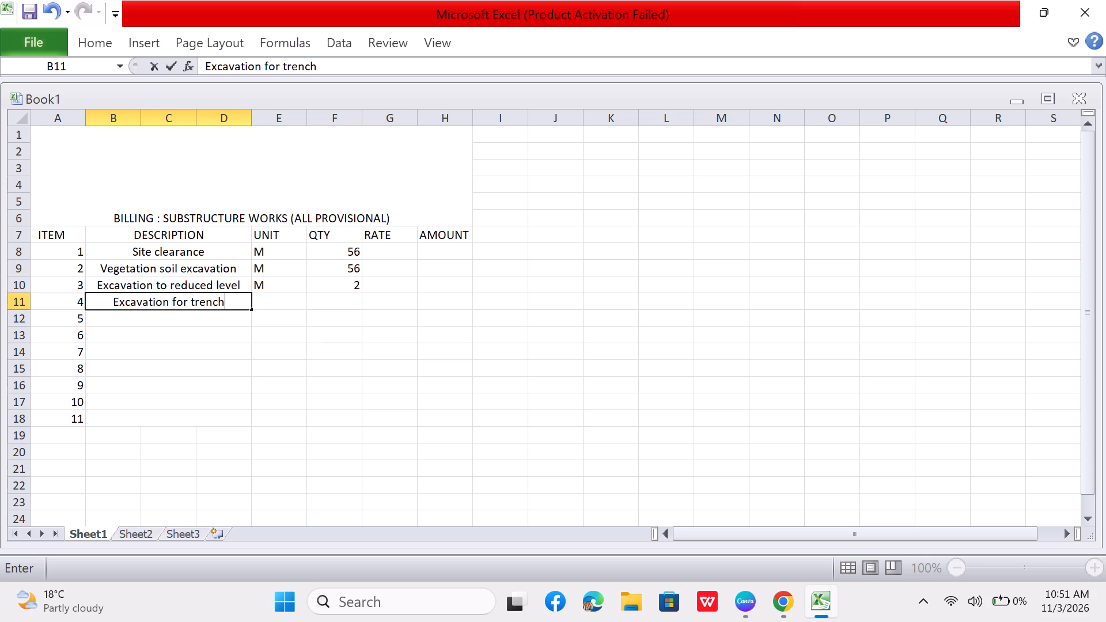
Enter a capital M as the unit of item 4, Excavation for trench.
left_click(272, 307)
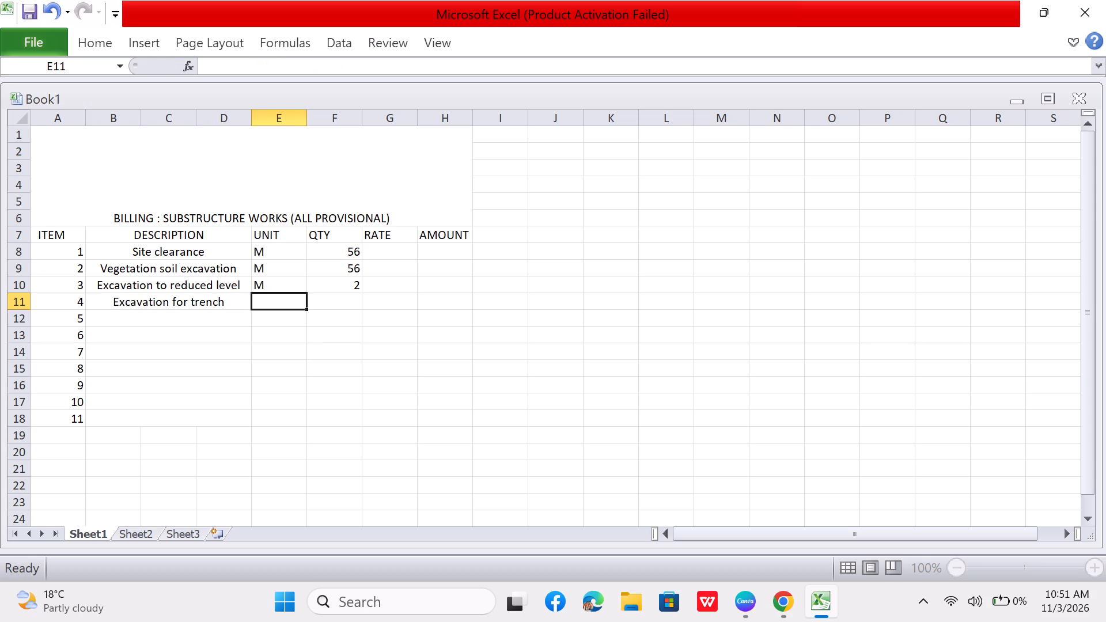
key("m")
Enter 19 as the quantity of item 4, Excavation for trench.
left_click(334, 310)
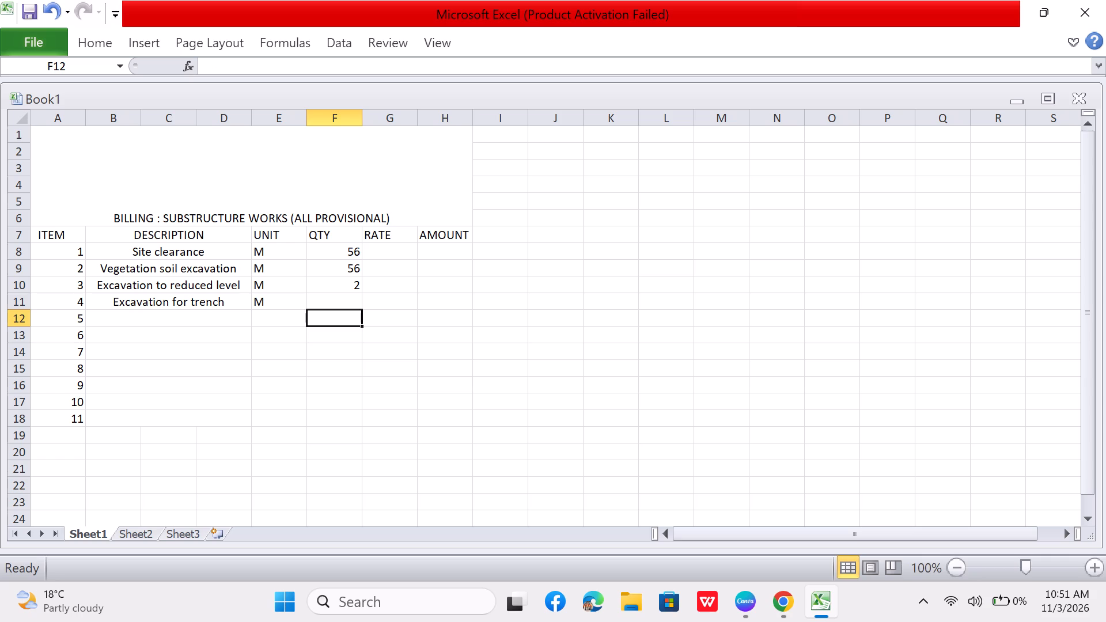
left_click(334, 299)
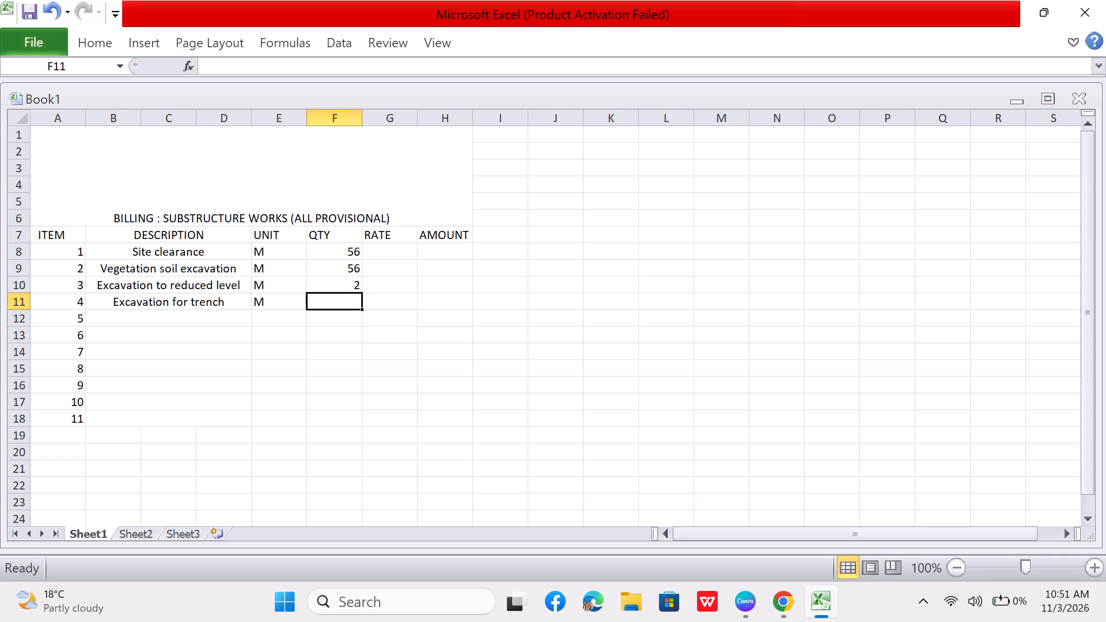
key("m")
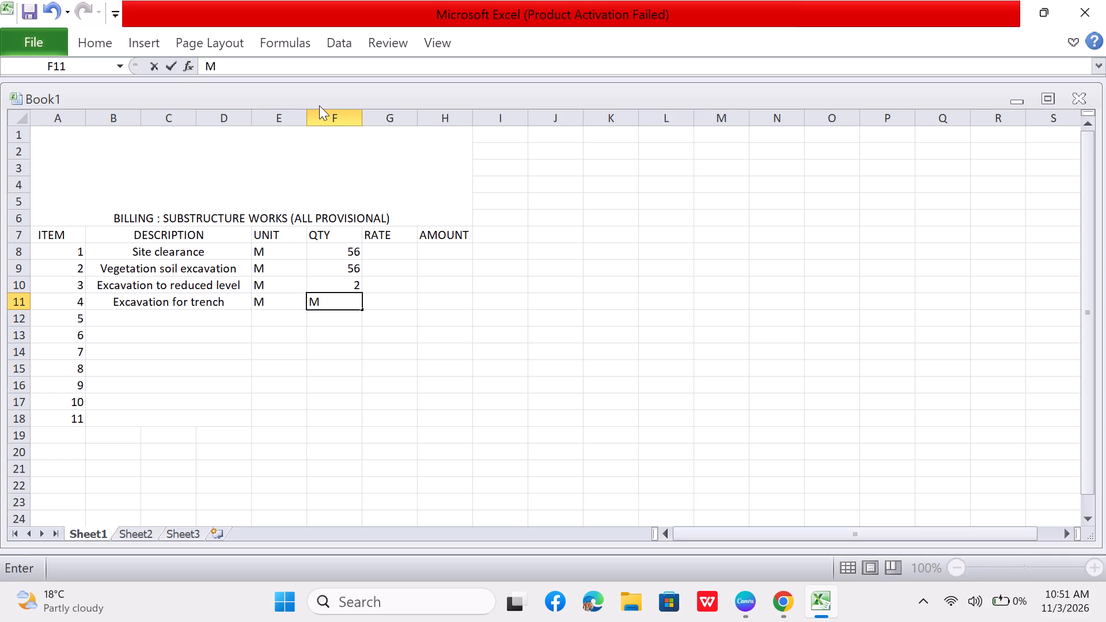
key("BackSpace")
type("19")
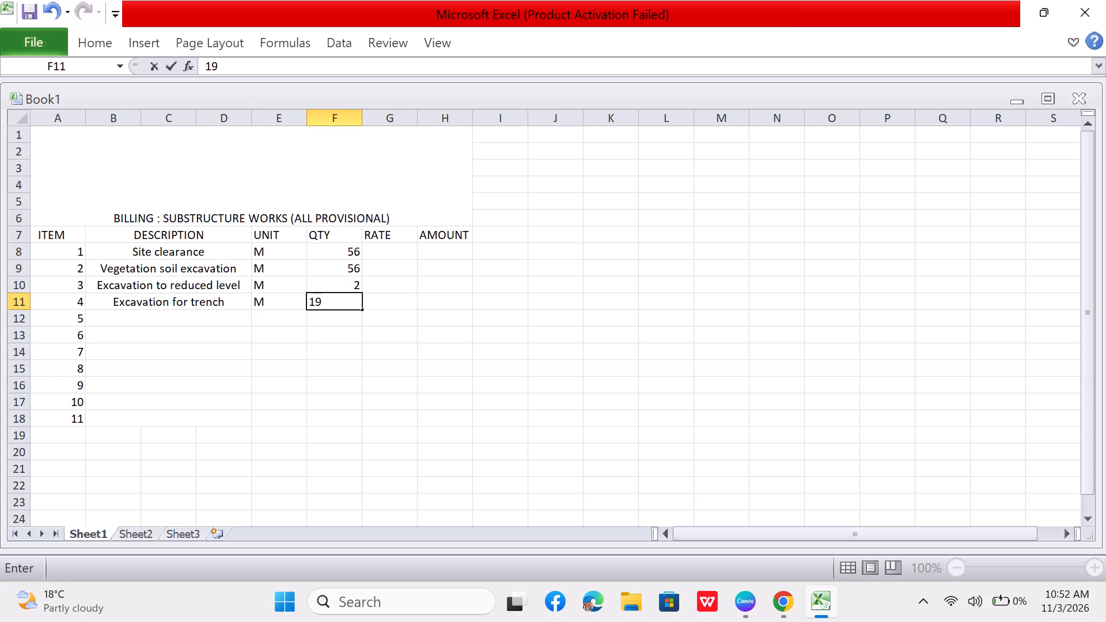
Fill in item 5 with the description "Protect foundation from water" and the unit ITEM.
left_click(165, 317)
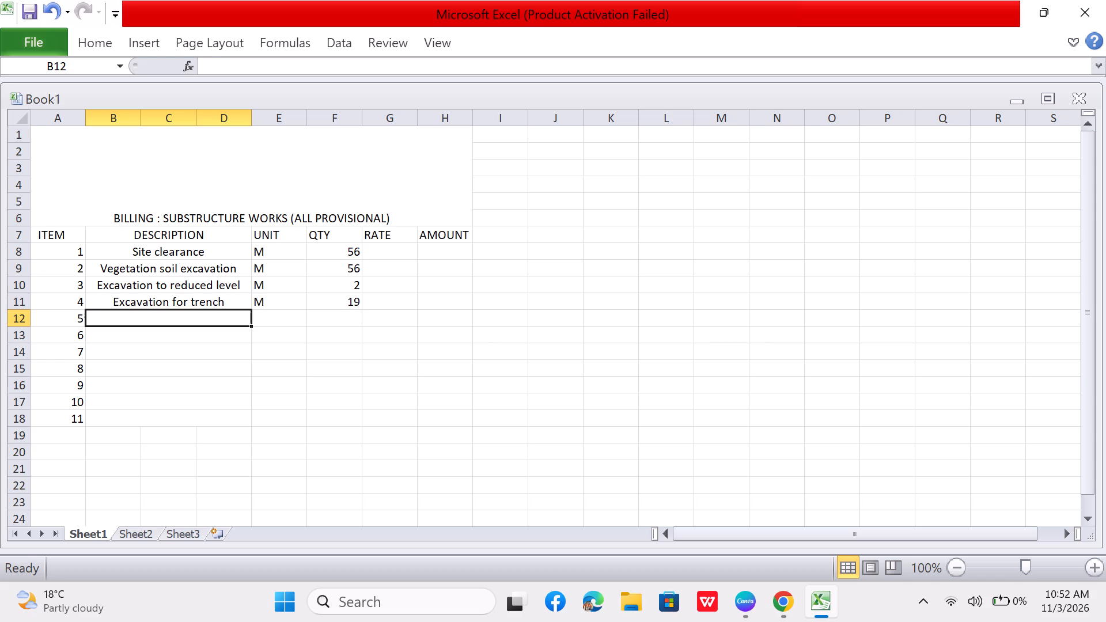
key("p")
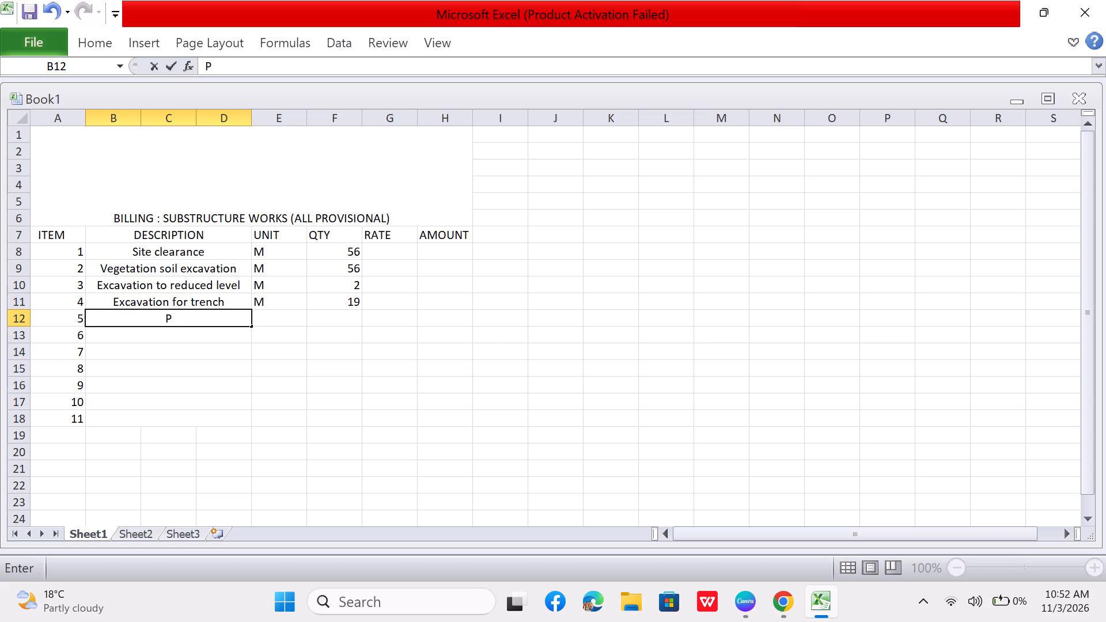
type("rotect foundation from water")
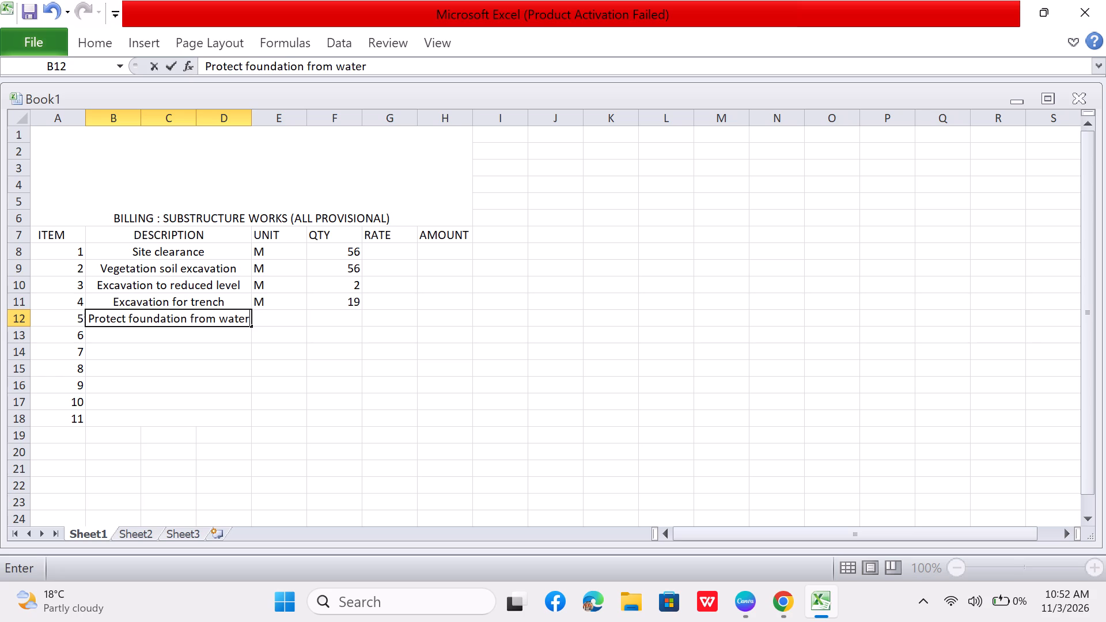
left_click(263, 321)
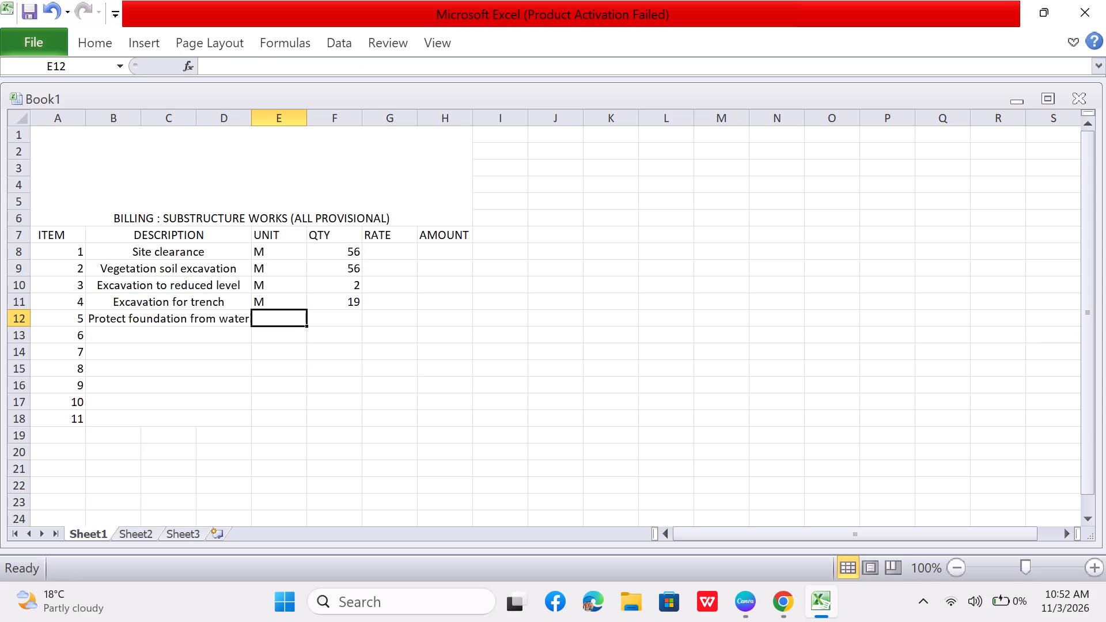
type("ITEM")
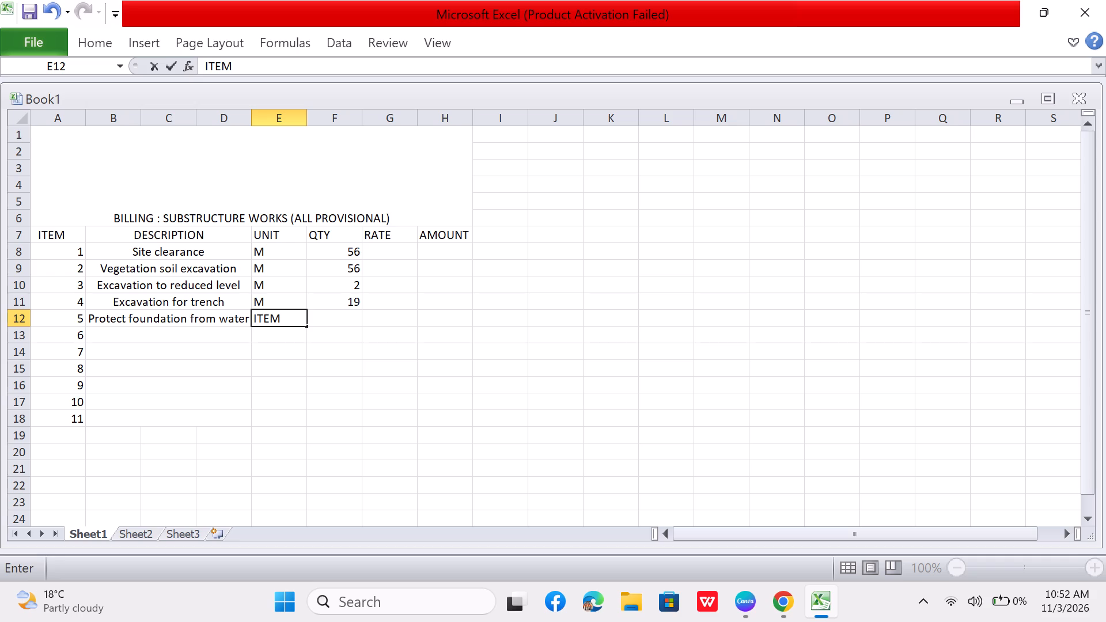
Enter "Foundation concrete" as the description of item 6.
left_click(155, 332)
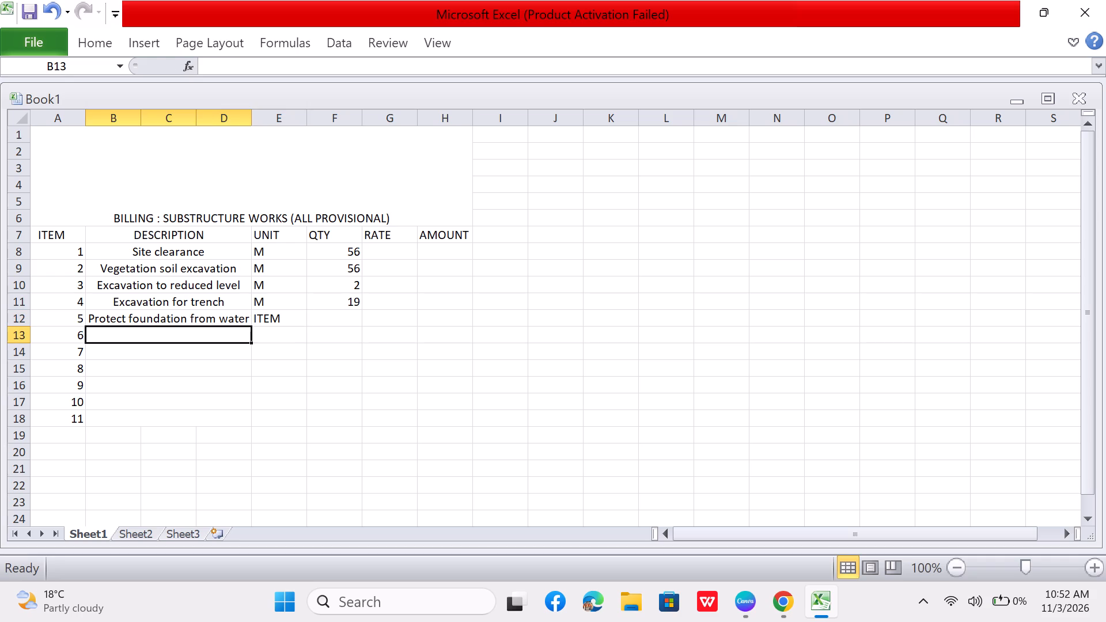
key("f")
type("oun")
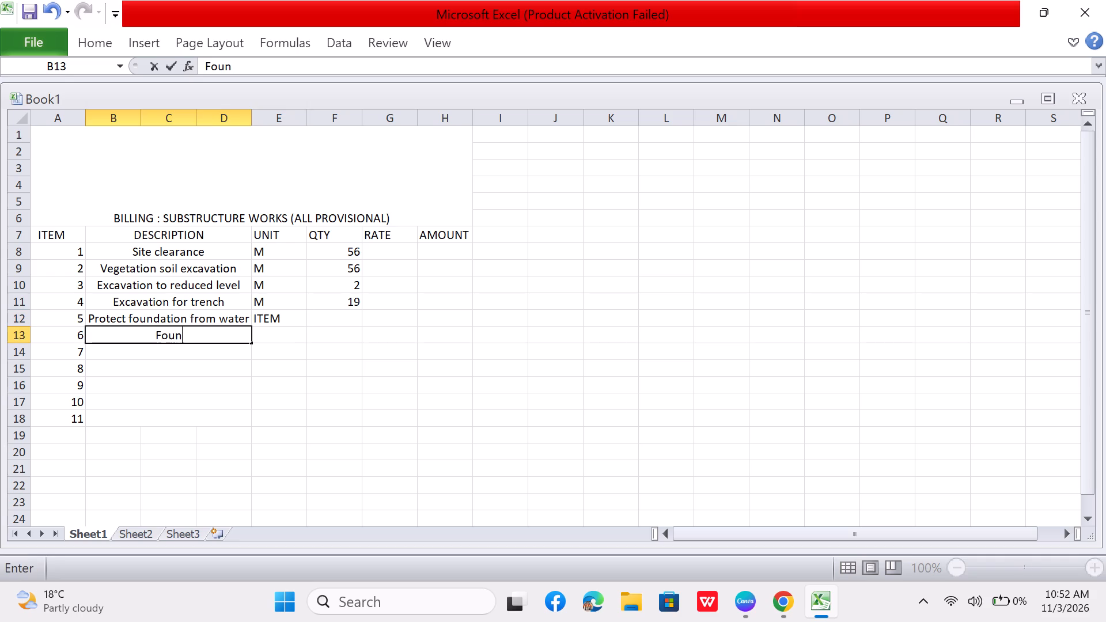
type("dation")
key("space")
type("co")
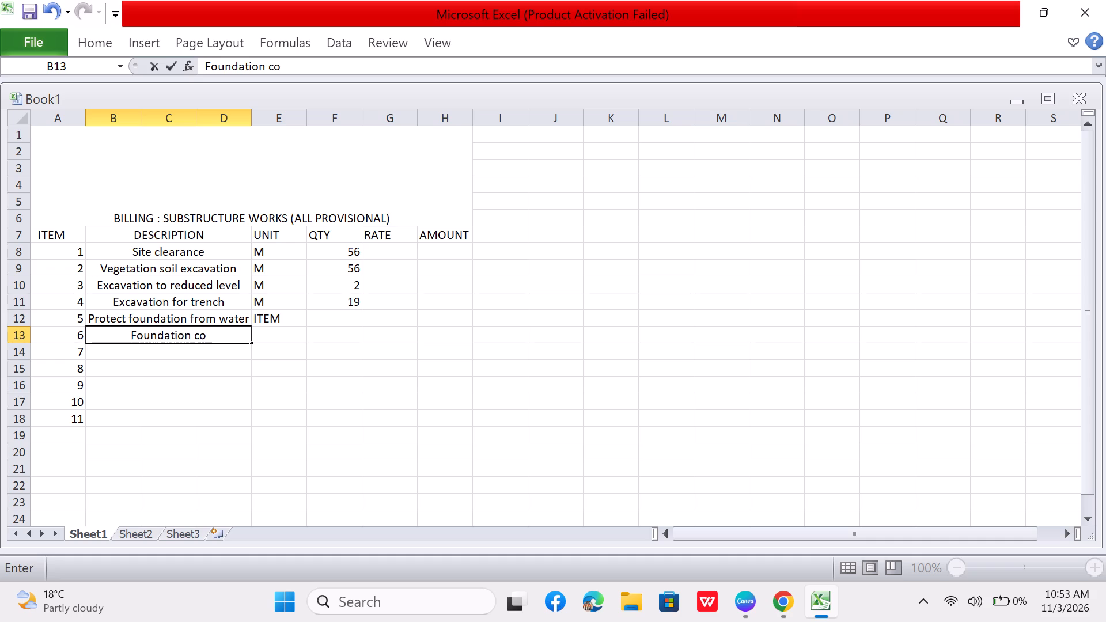
type("nc")
key("r")
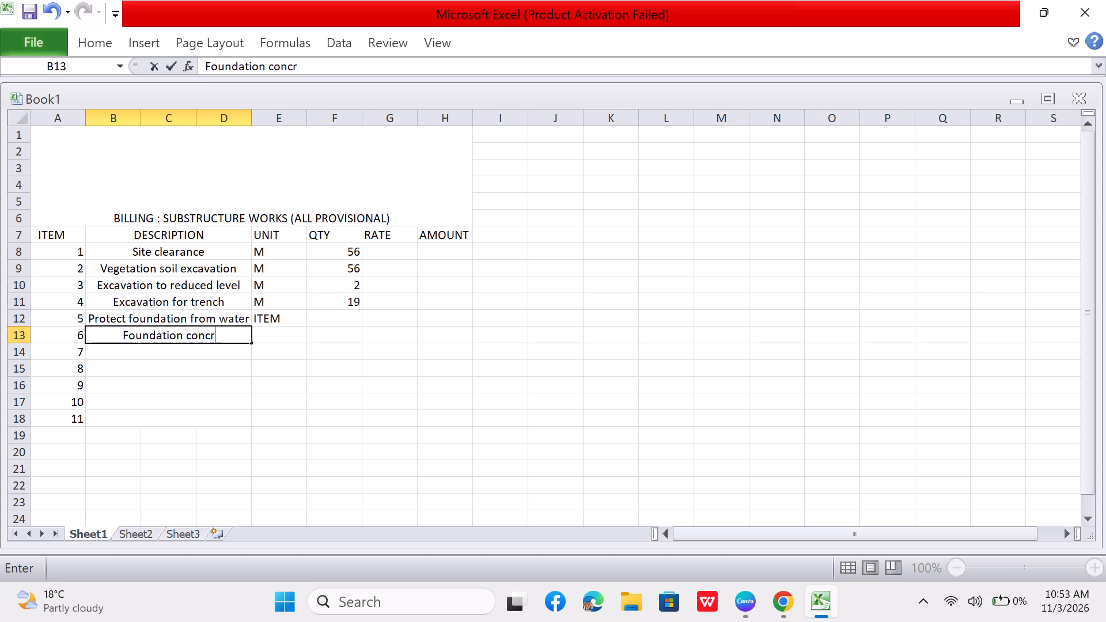
type("et")
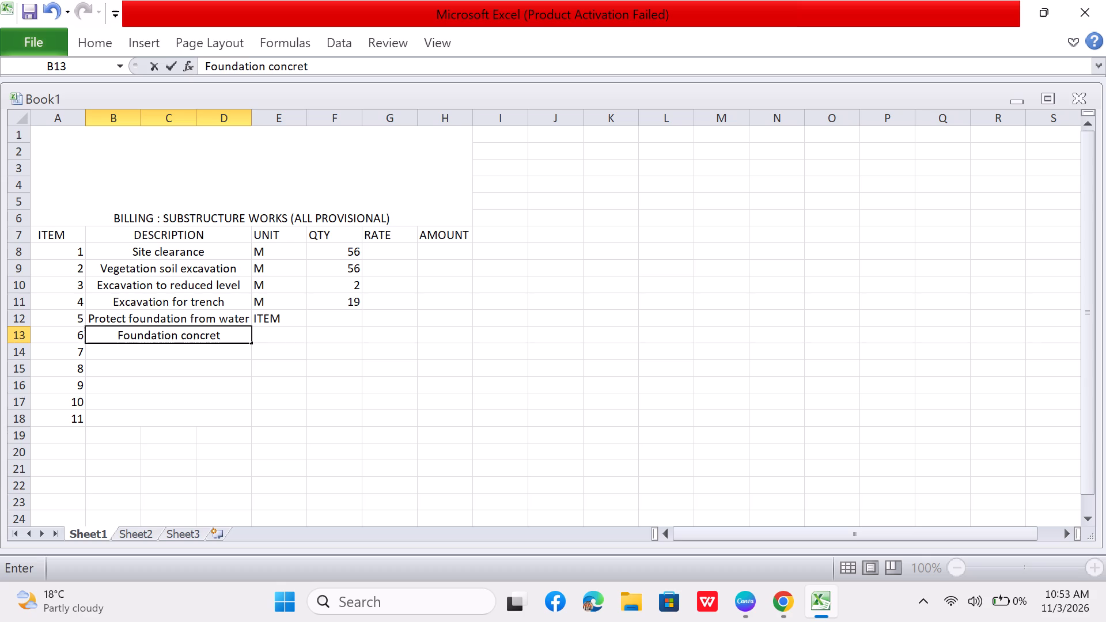
key("e")
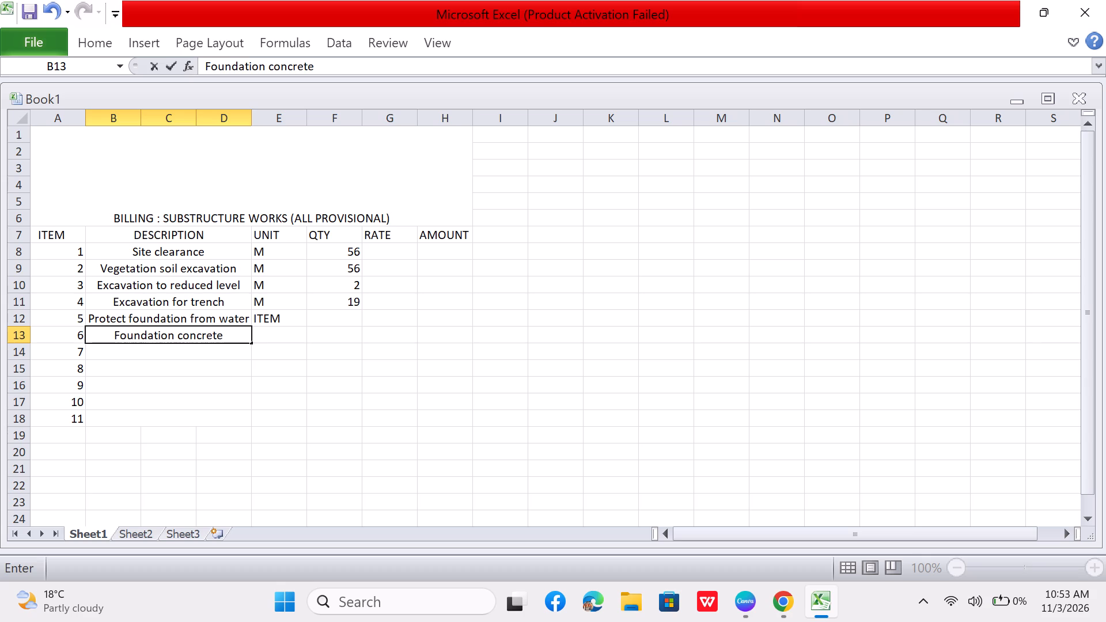
Fill in item 6, Foundation concrete, with unit M and quantity 4.
left_click(282, 337)
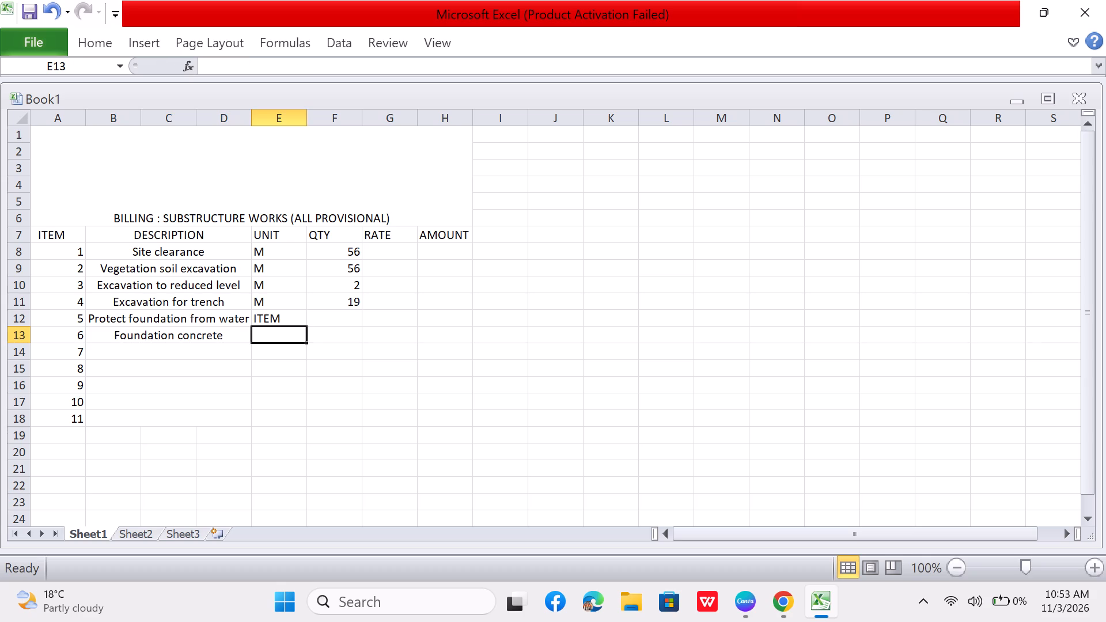
key("m")
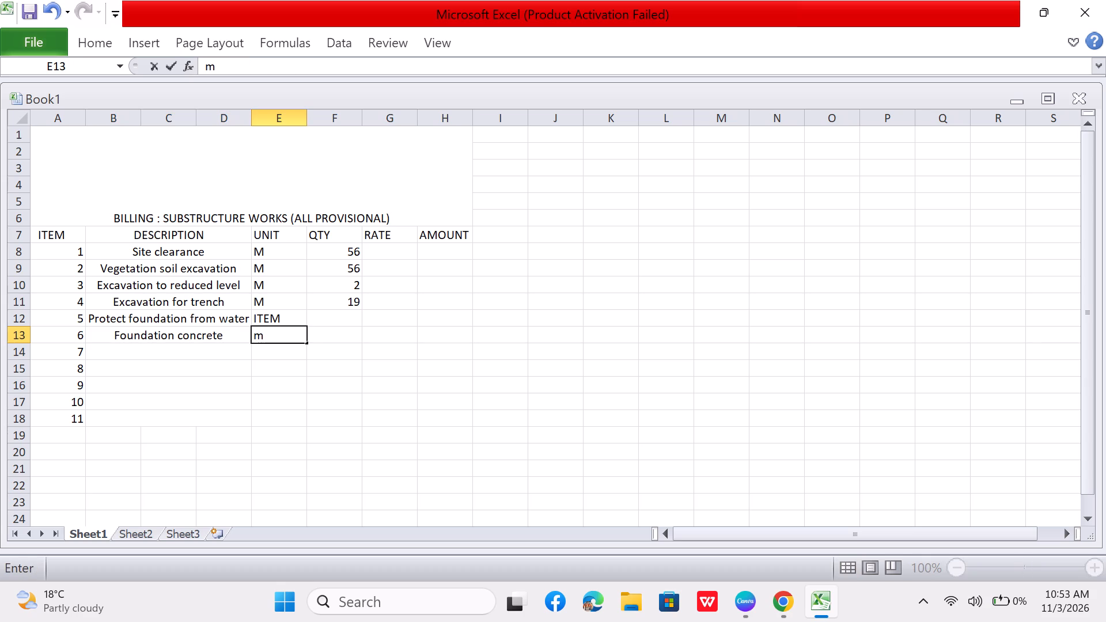
key("BackSpace")
left_click(350, 340)
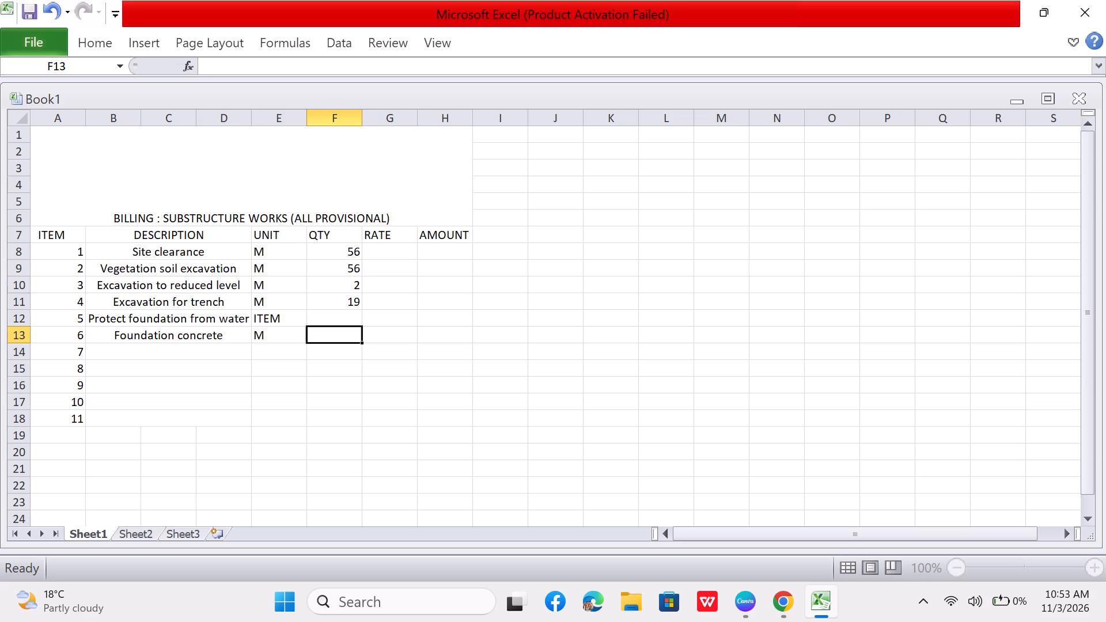
key("4")
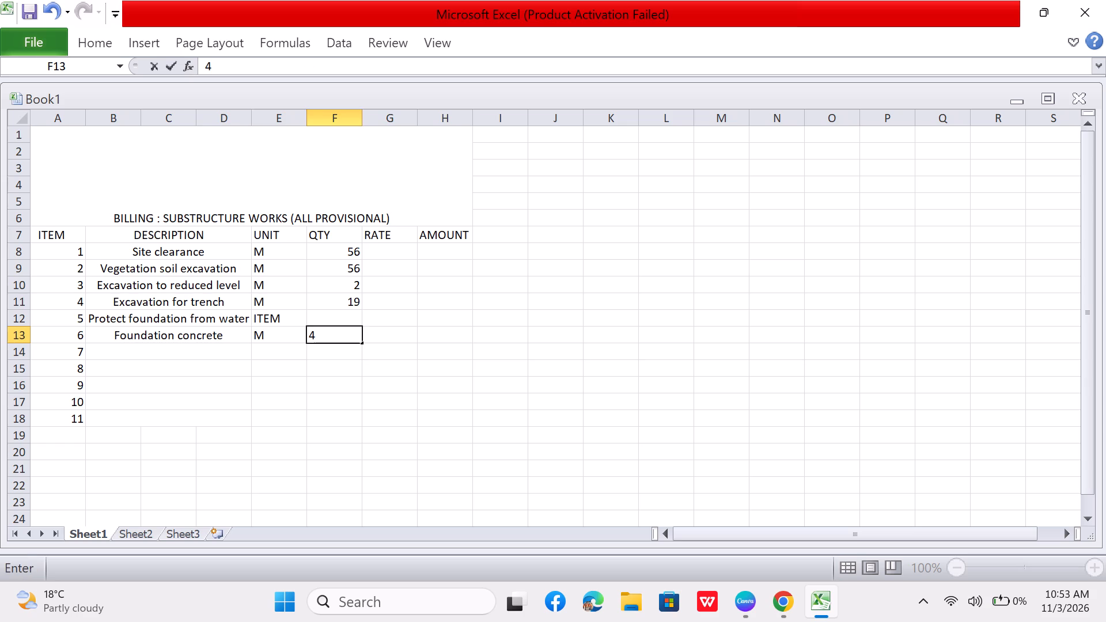
Enter "Foundation walling" as the description of item 7.
left_click(218, 350)
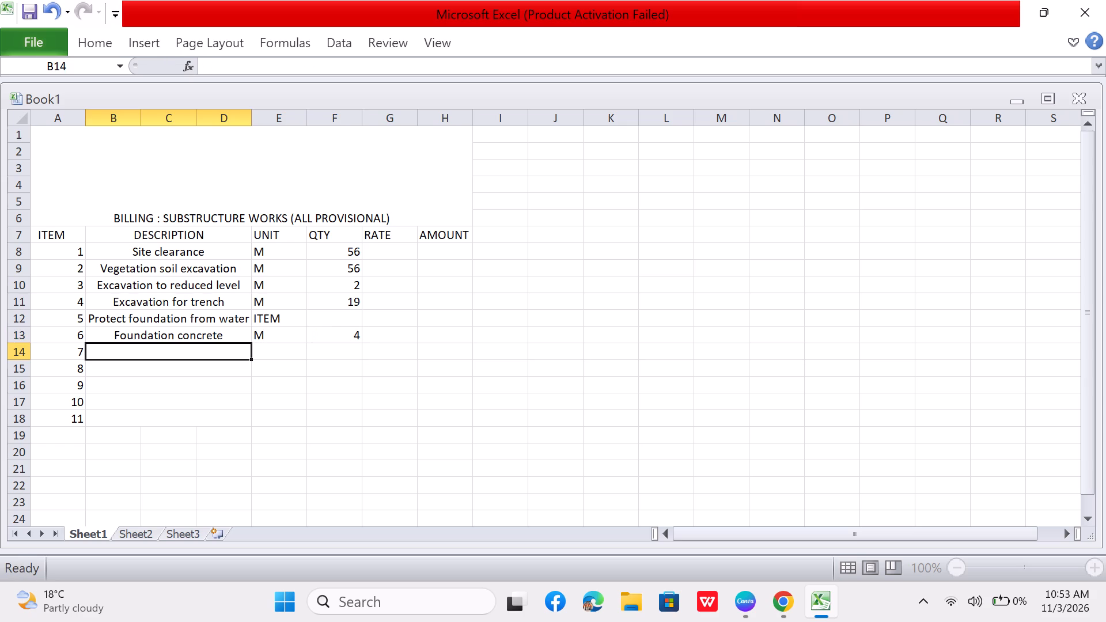
key("f")
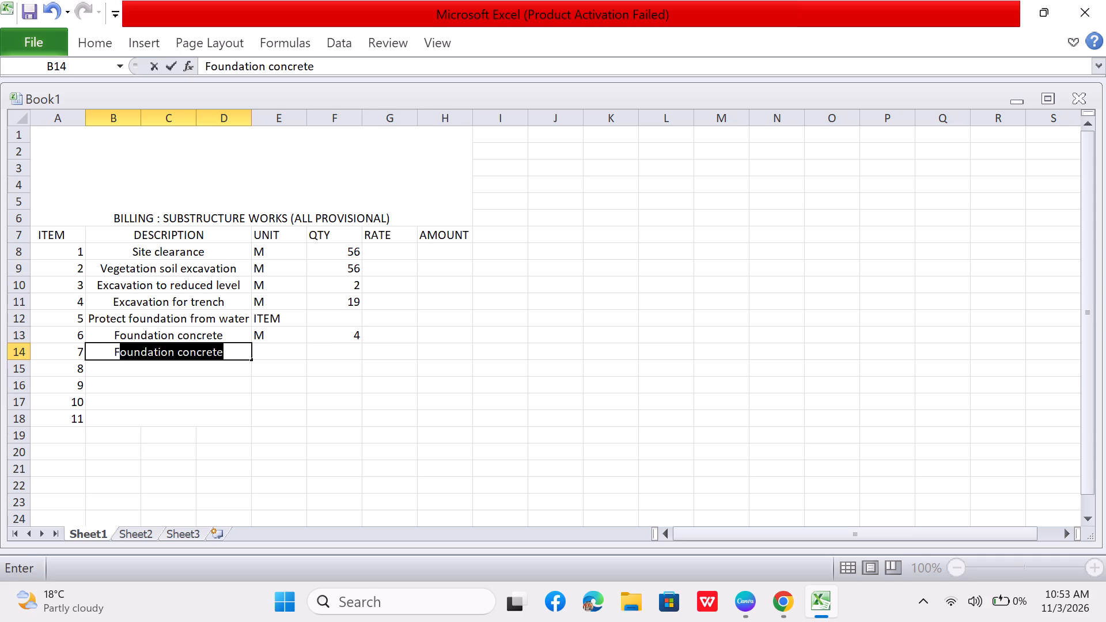
type("ou")
key("n")
type("dation")
key("space")
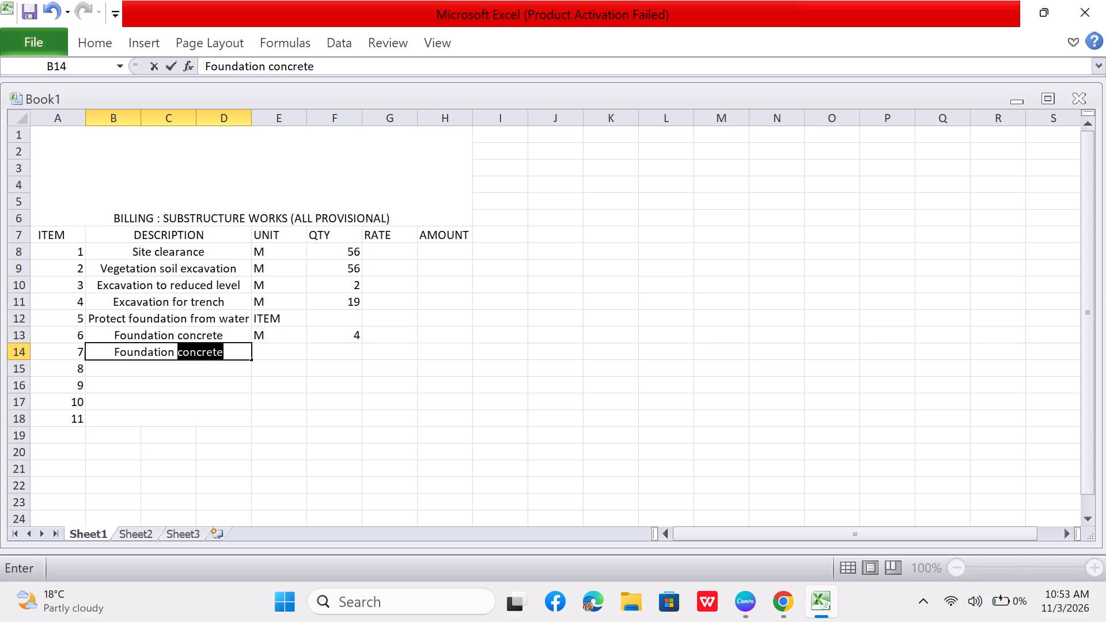
type("walli")
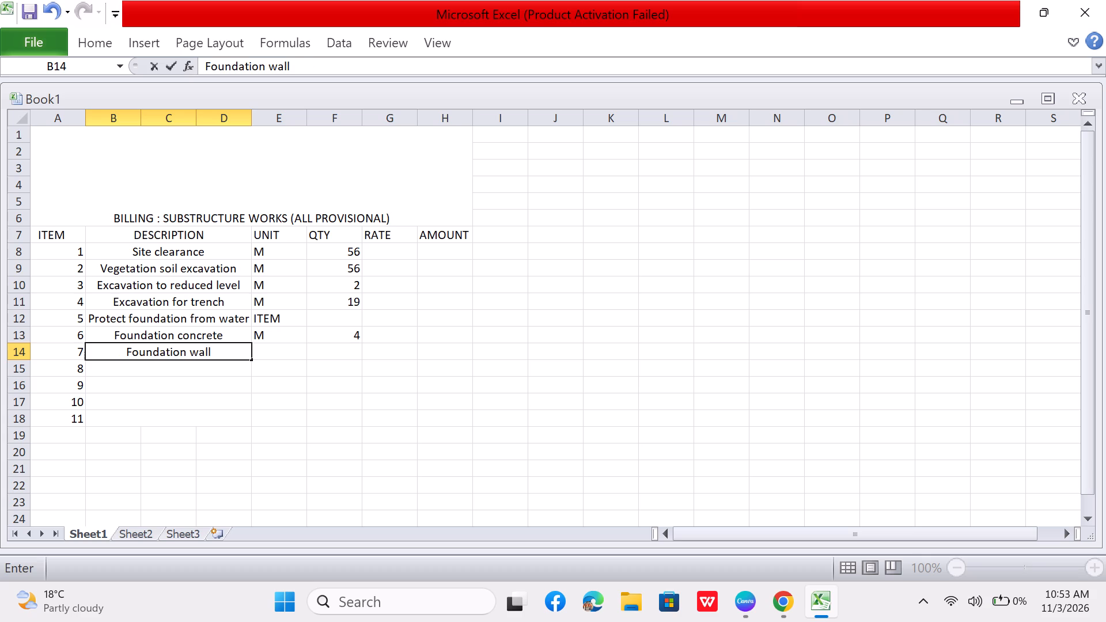
type("ng")
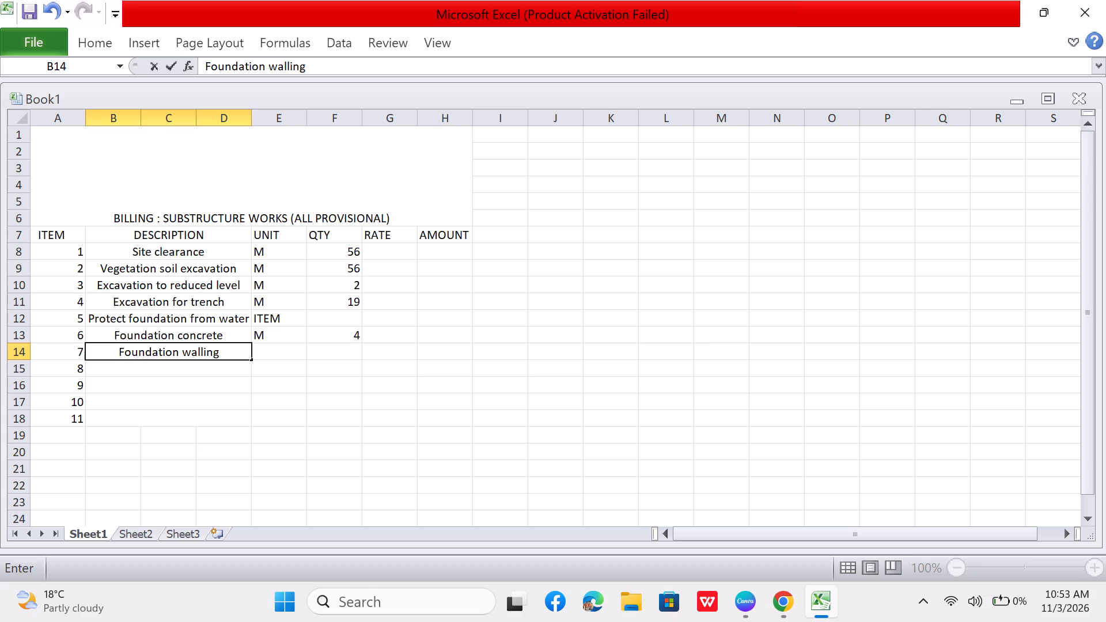
Fill in item 7, Foundation walling, with unit M and quantity 26.
left_click(298, 359)
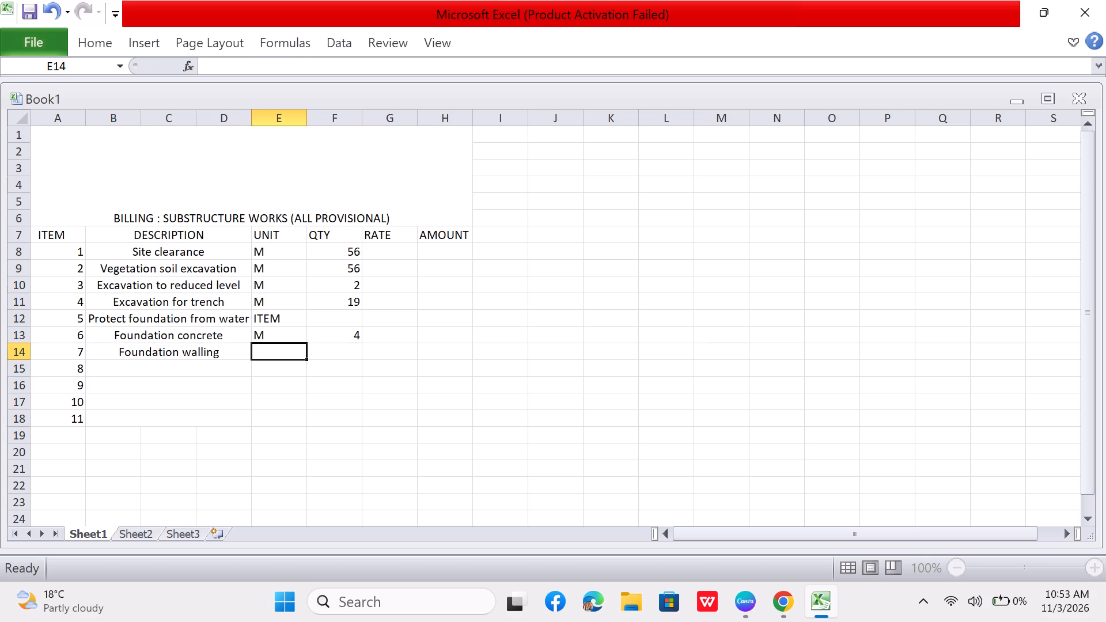
key("m")
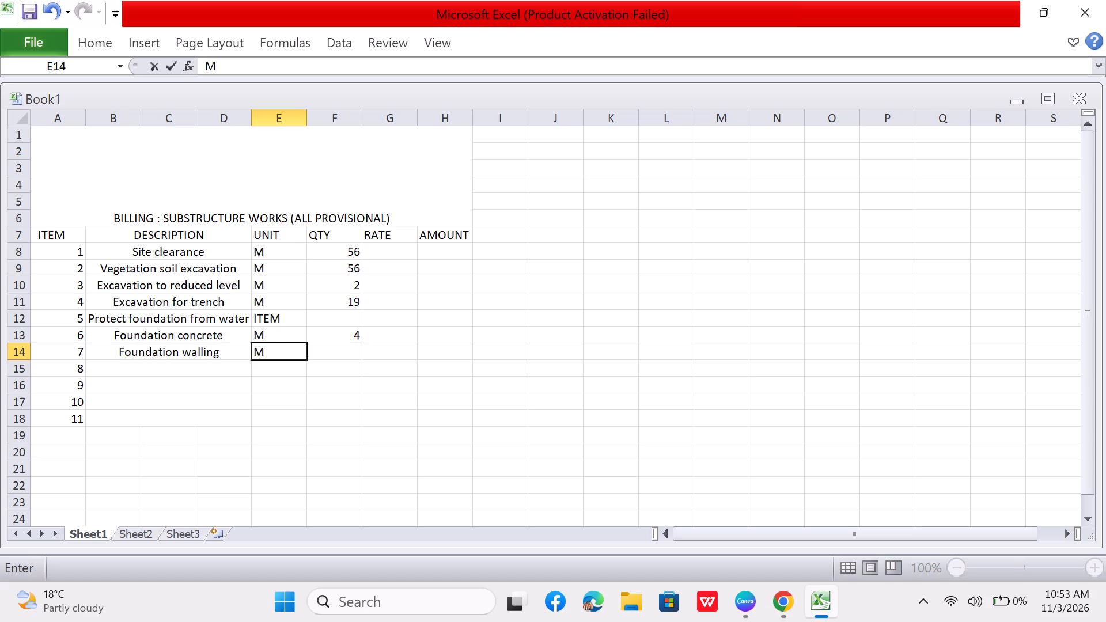
left_click(346, 352)
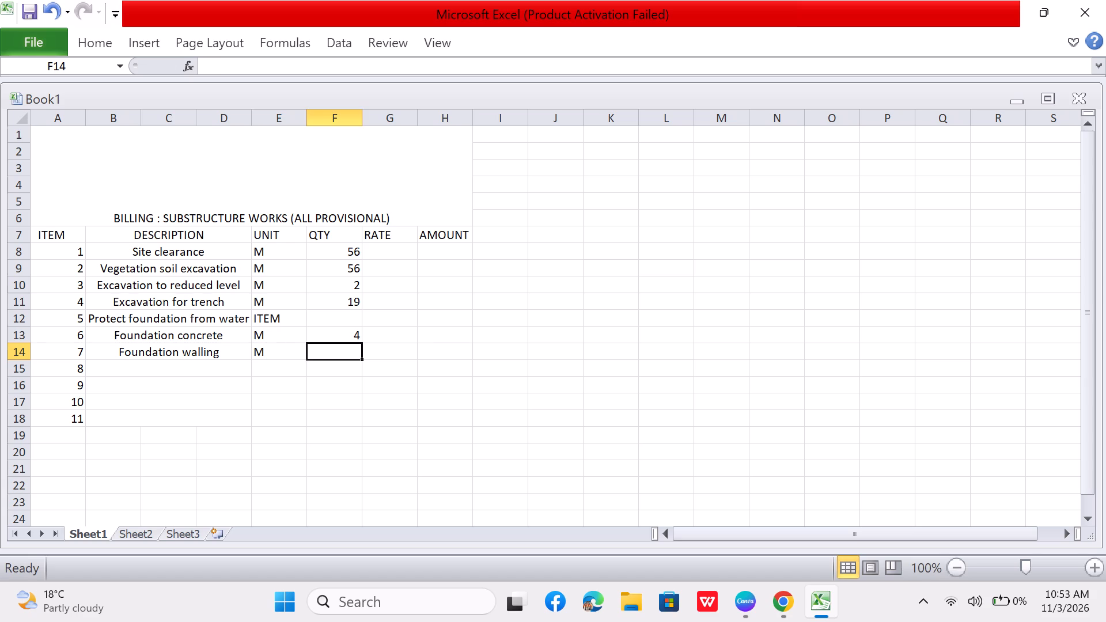
type("266")
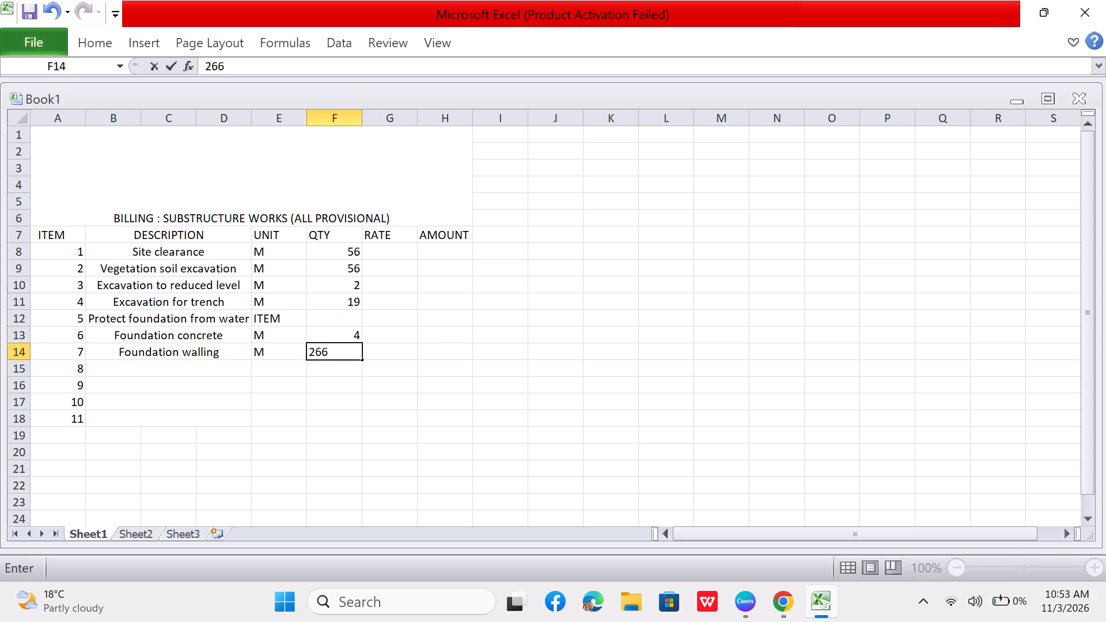
key("BackSpace")
Enter "Hardcore bed" as the description of item 8.
left_click(200, 366)
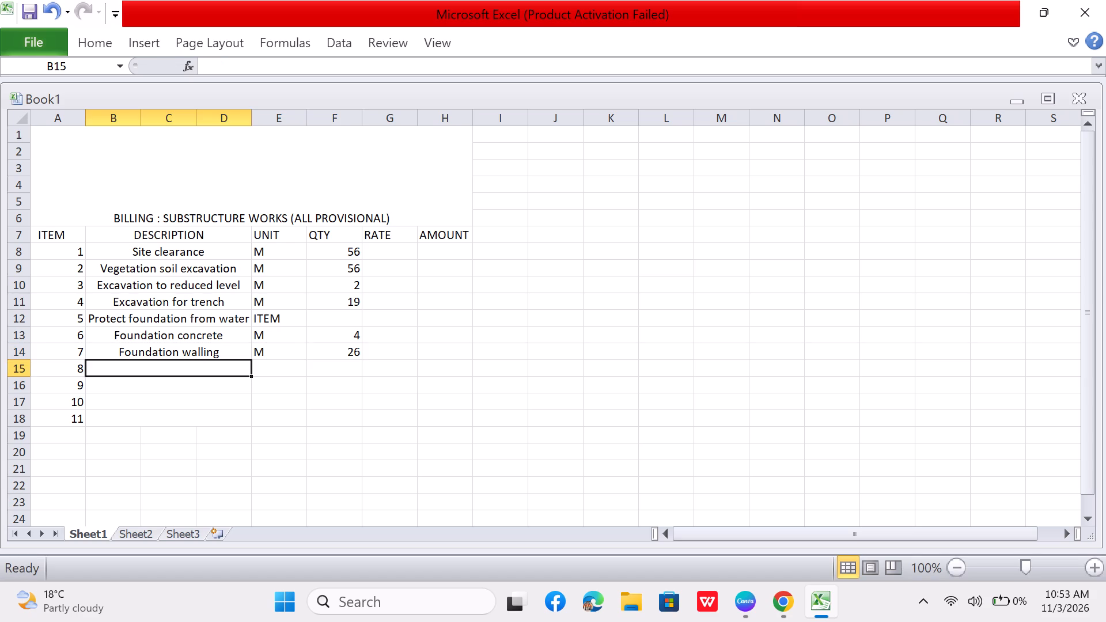
left_click(200, 366)
type("ardcore")
key("BackSpace")
key("BackSpace")
key("BackSpace")
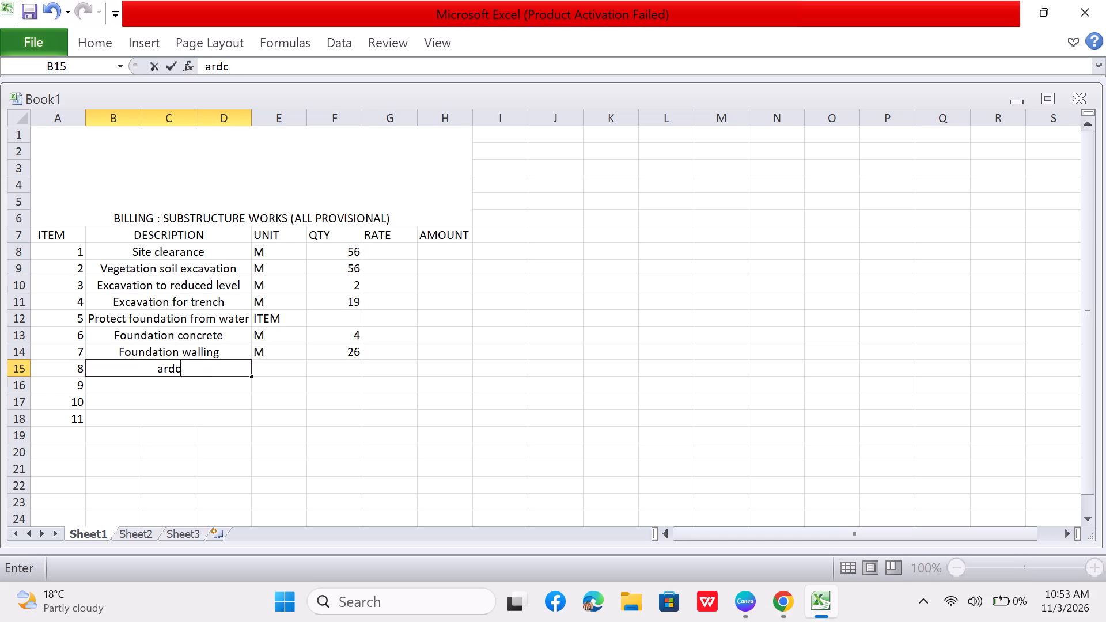
key("BackSpace")
key("BackSpace")
key("BackSpace")
key("BackSpace")
key("a")
key("BackSpace")
key("h")
type("arf")
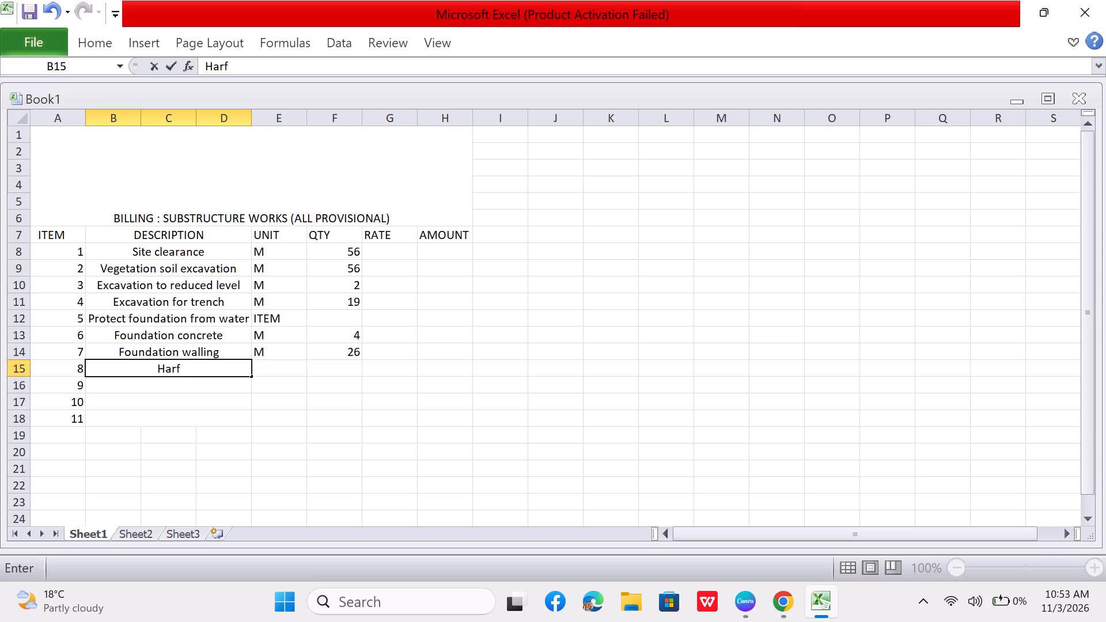
key("BackSpace")
type("dcore")
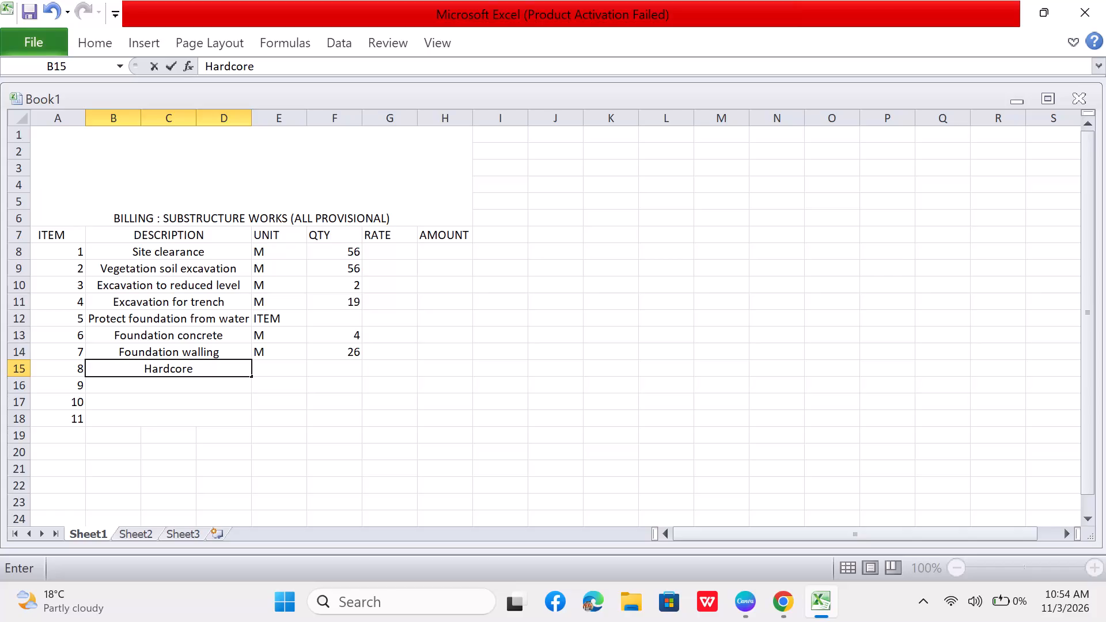
key("space")
type("bed")
Fill in item 8, Hardcore bed, with unit M and quantity 44.
left_click(270, 371)
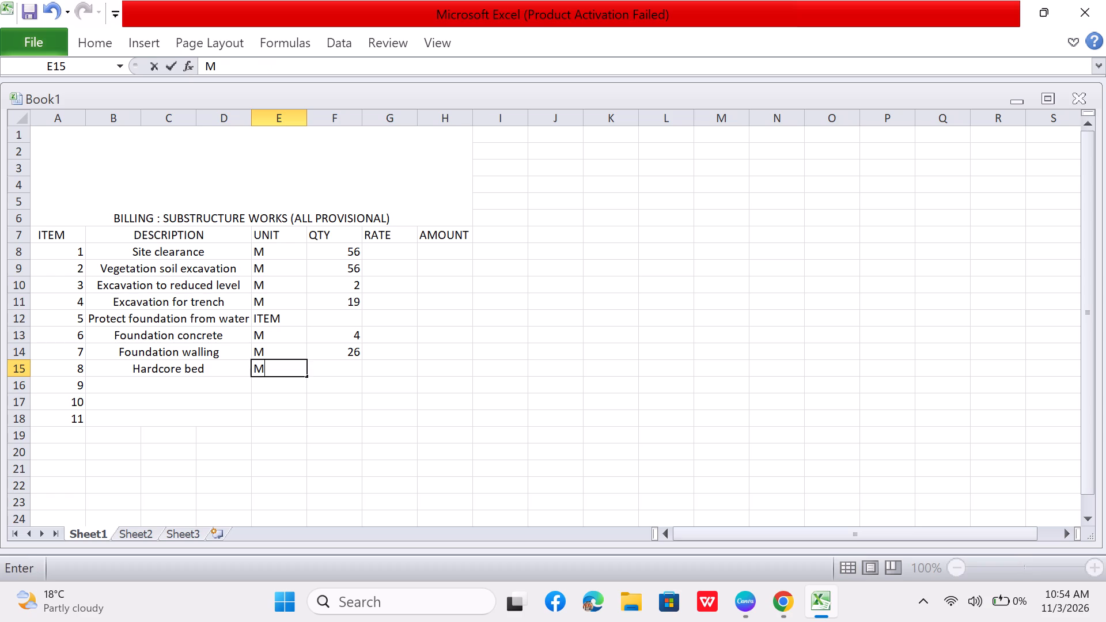
left_click(351, 366)
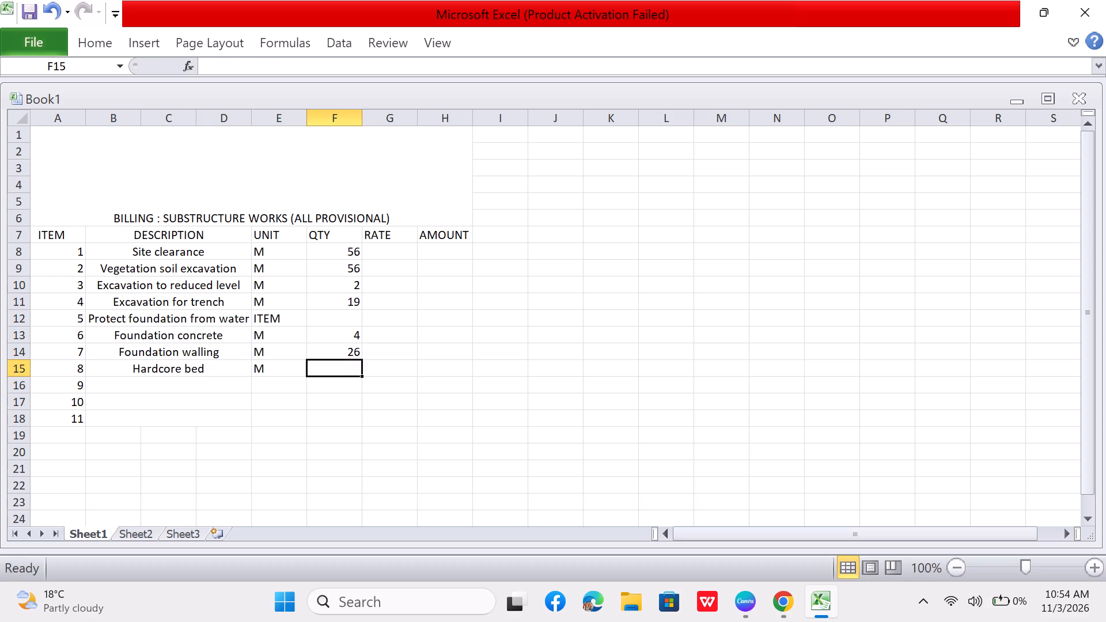
type("44")
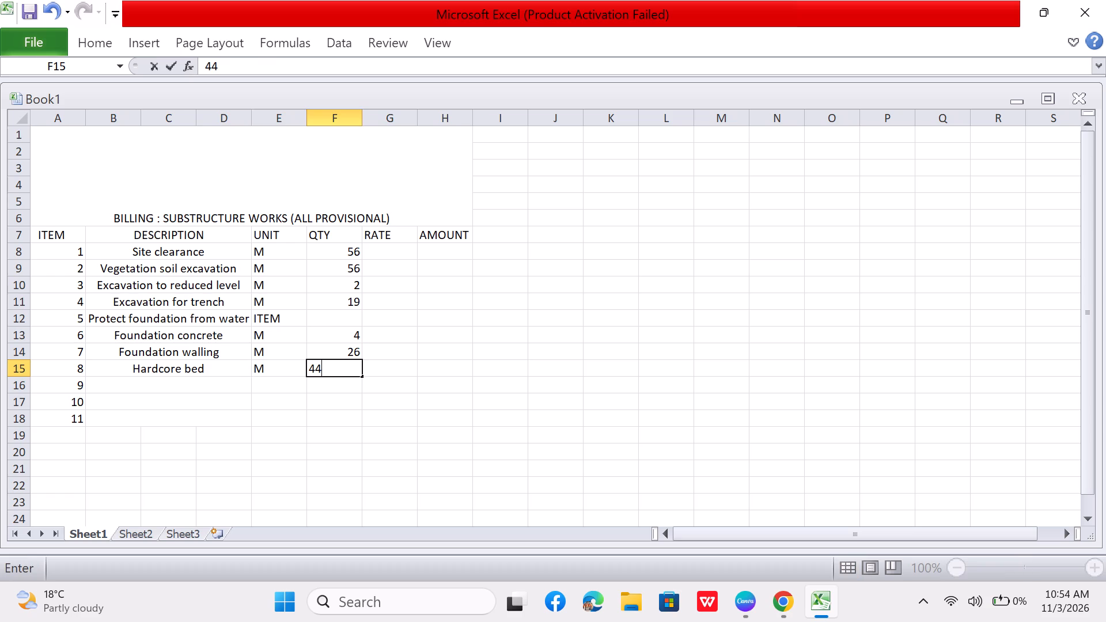
Fill in item 9 with the description "Murram blinding", unit M and quantity 44.
left_click(207, 386)
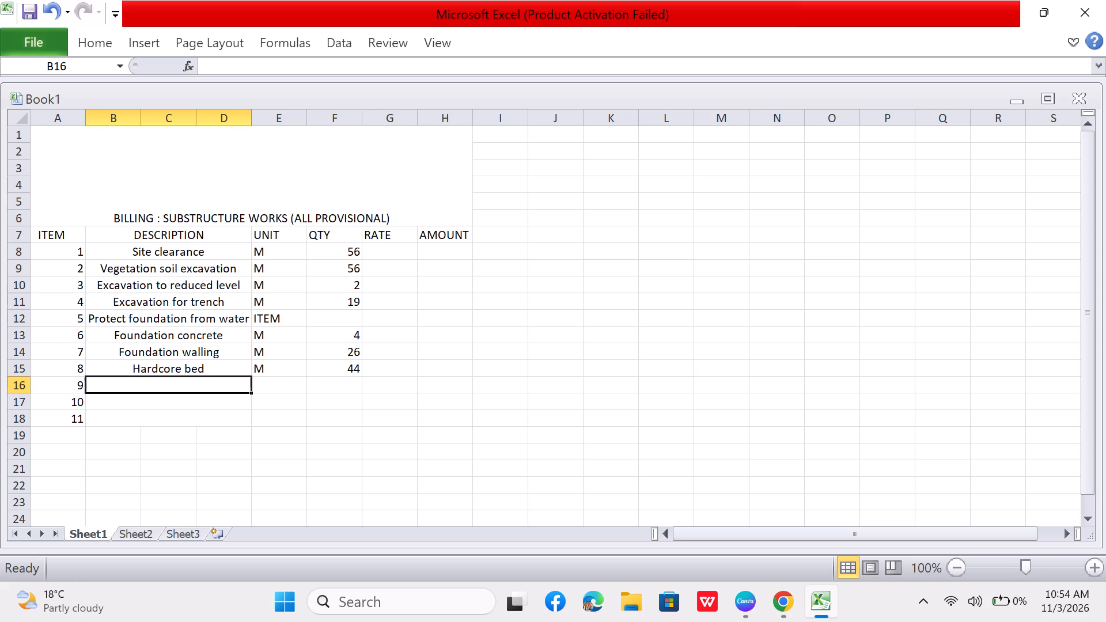
key("m")
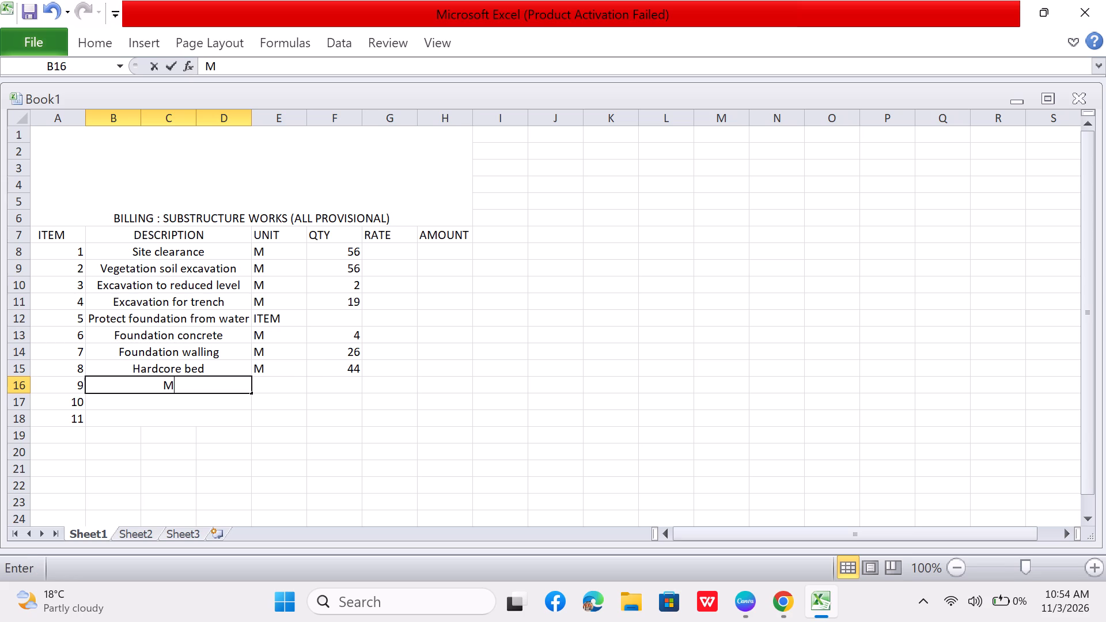
type("urram blinding")
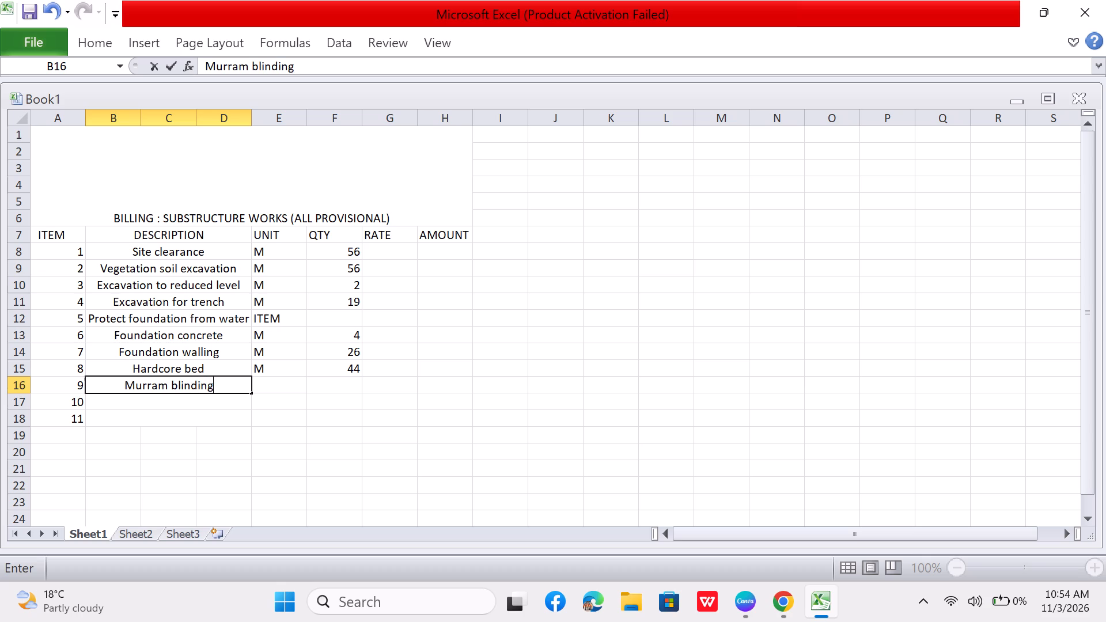
key("Right")
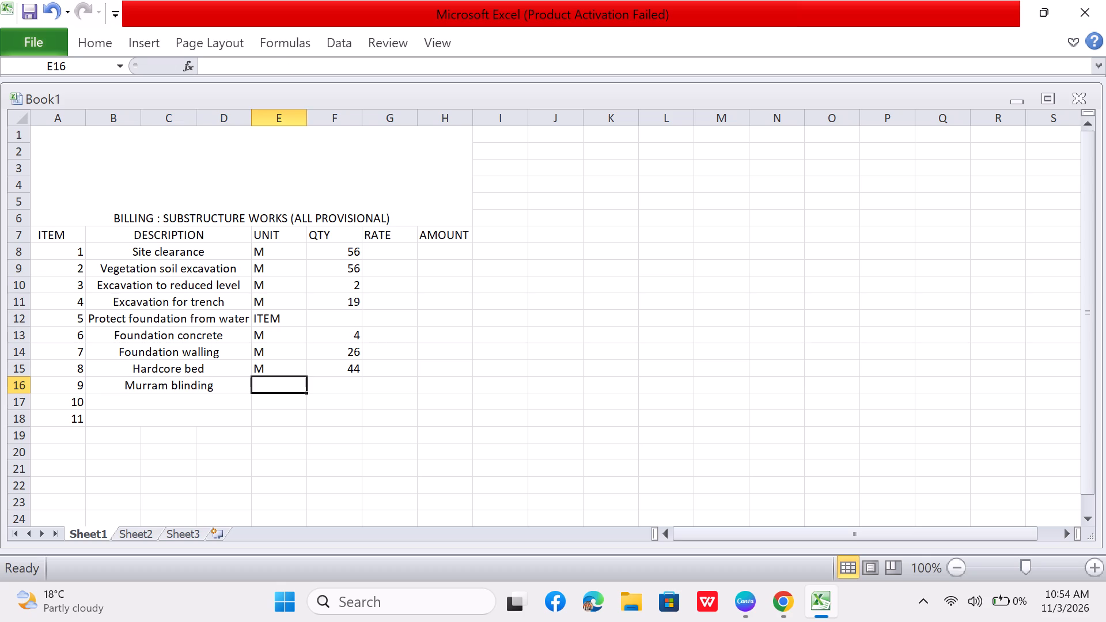
key("m")
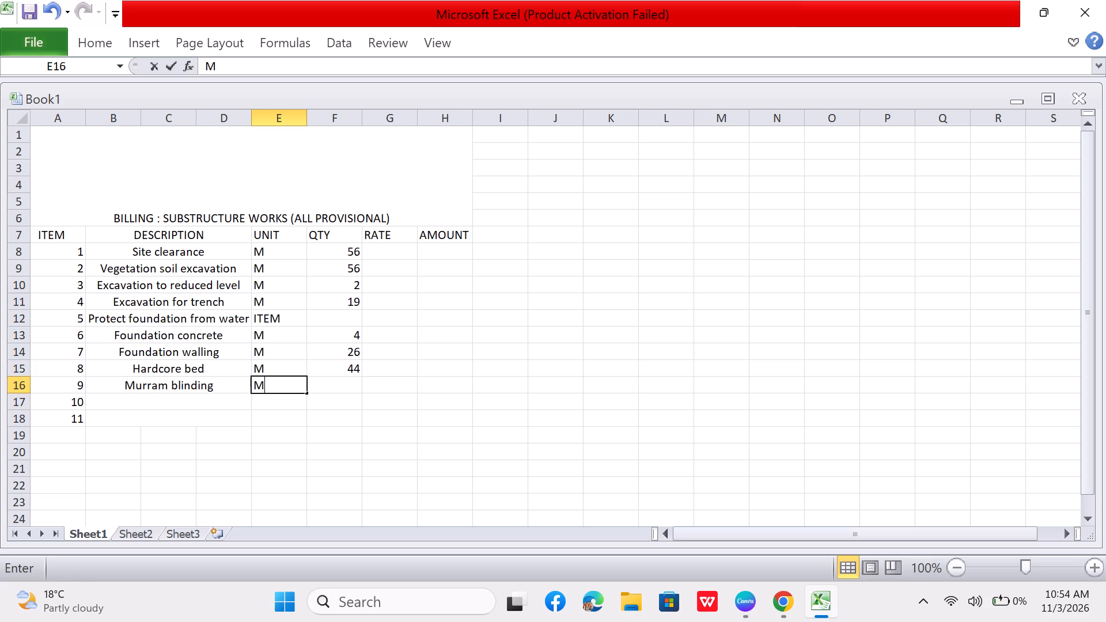
key("Right")
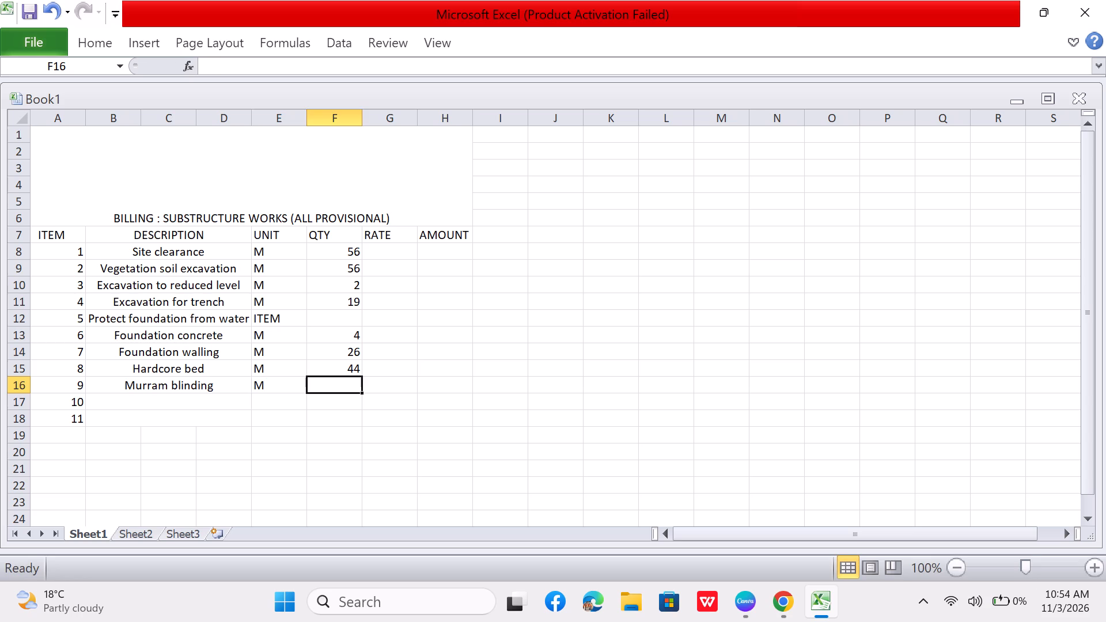
type("44")
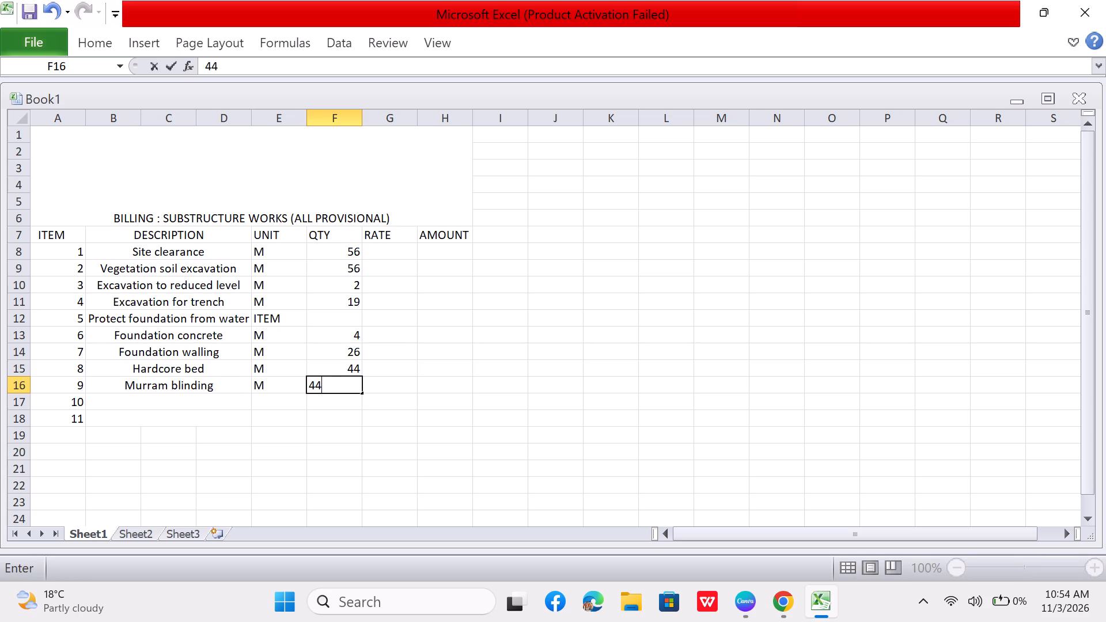
Fill in item 10 with the description "Damp proof membrane", unit M and quantity 44.
left_click(112, 405)
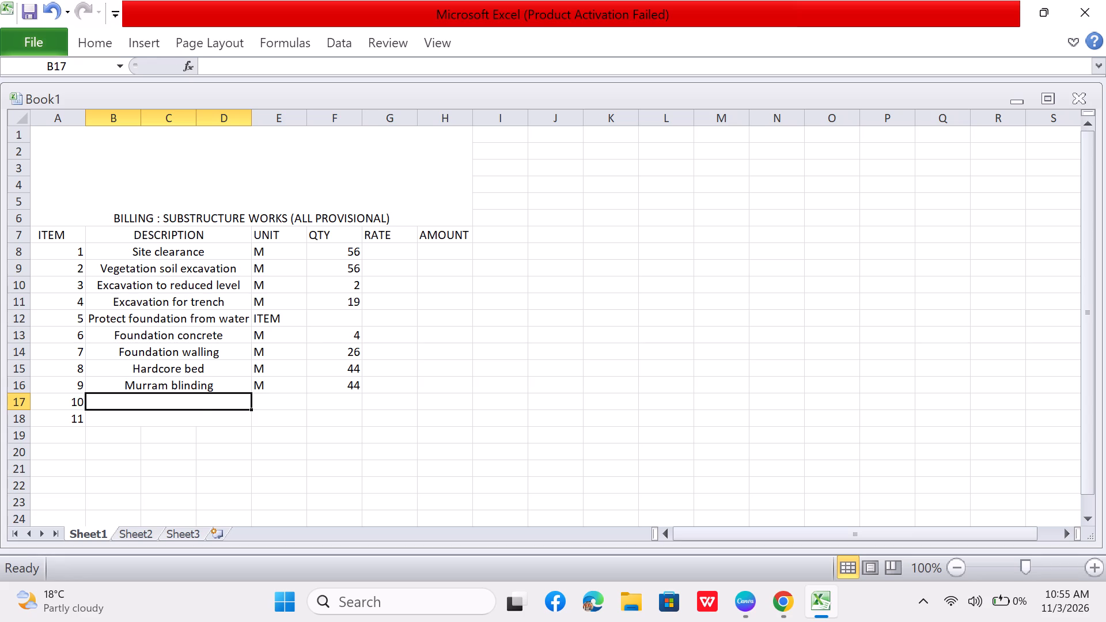
key("d")
type("amp proof")
key("space")
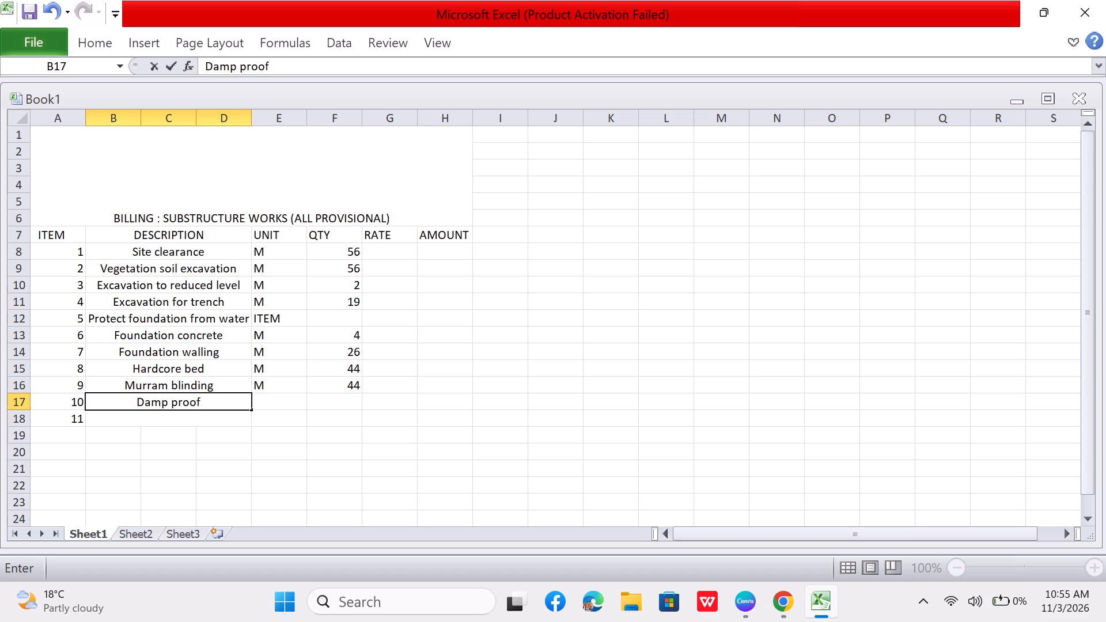
type("membrane")
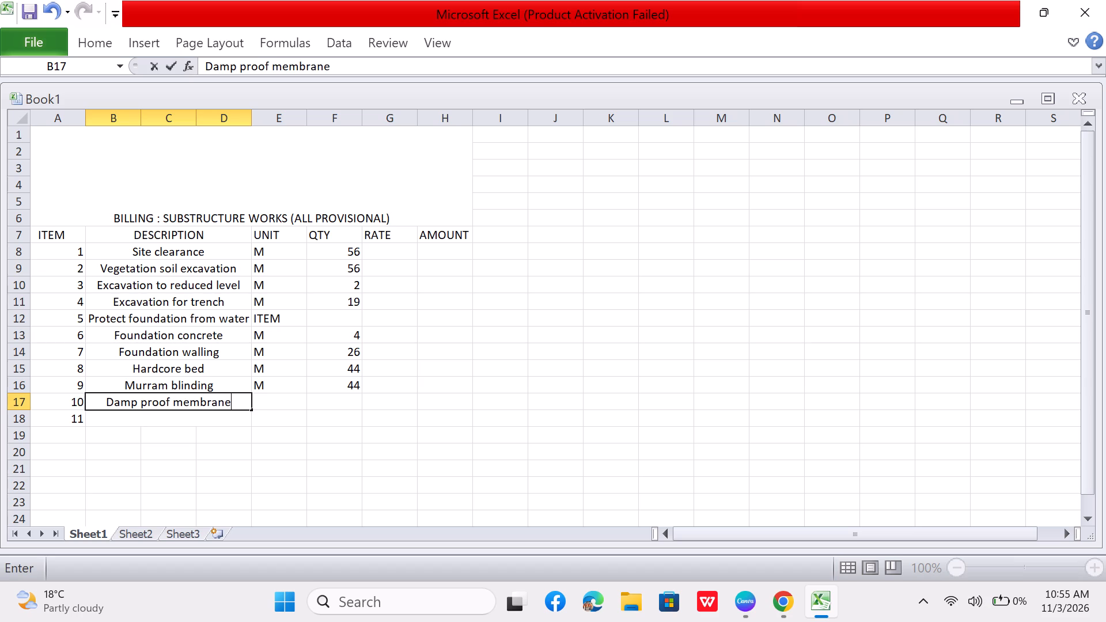
left_click(277, 405)
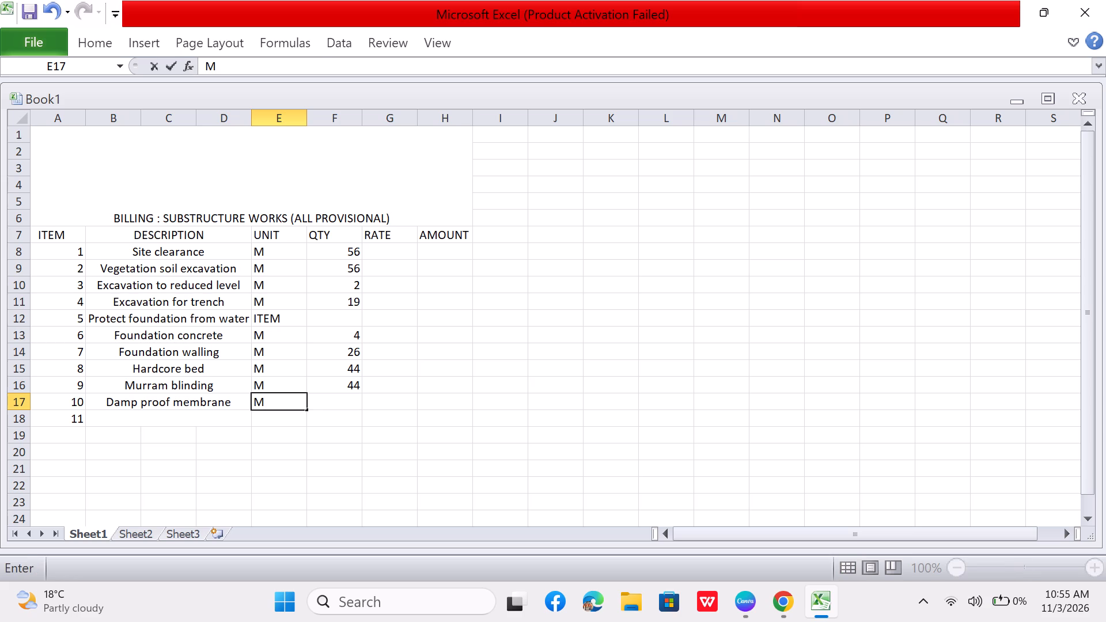
left_click(356, 404)
type("44")
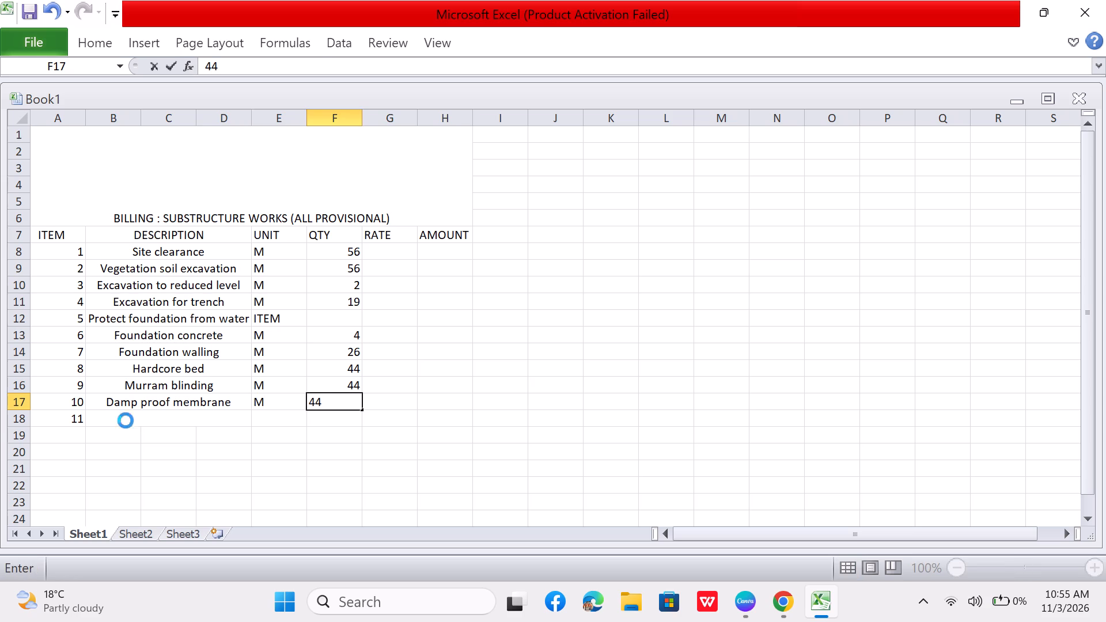
Fill in item 11 with the description "Concrete bed", unit M and quantity 44.
left_click(126, 420)
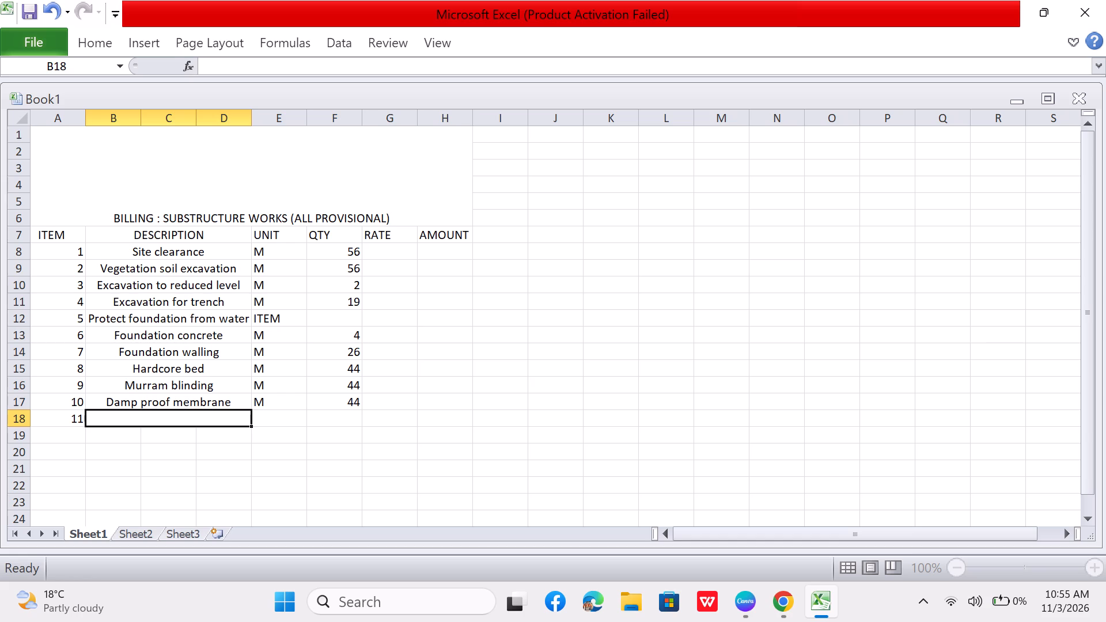
type("on")
type("crete")
key("space")
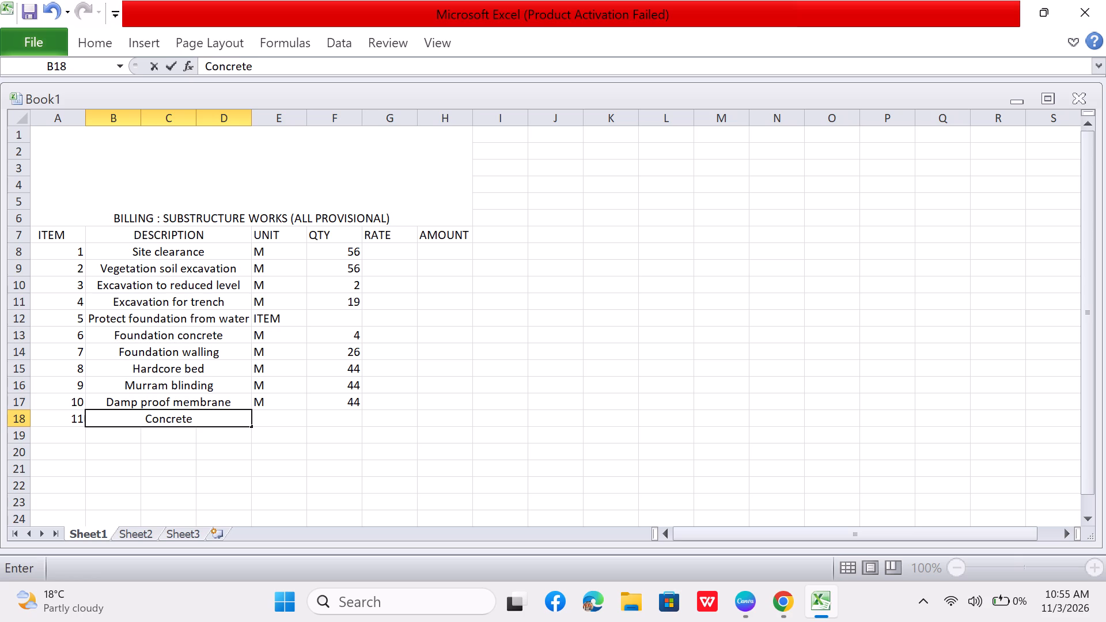
type("bed")
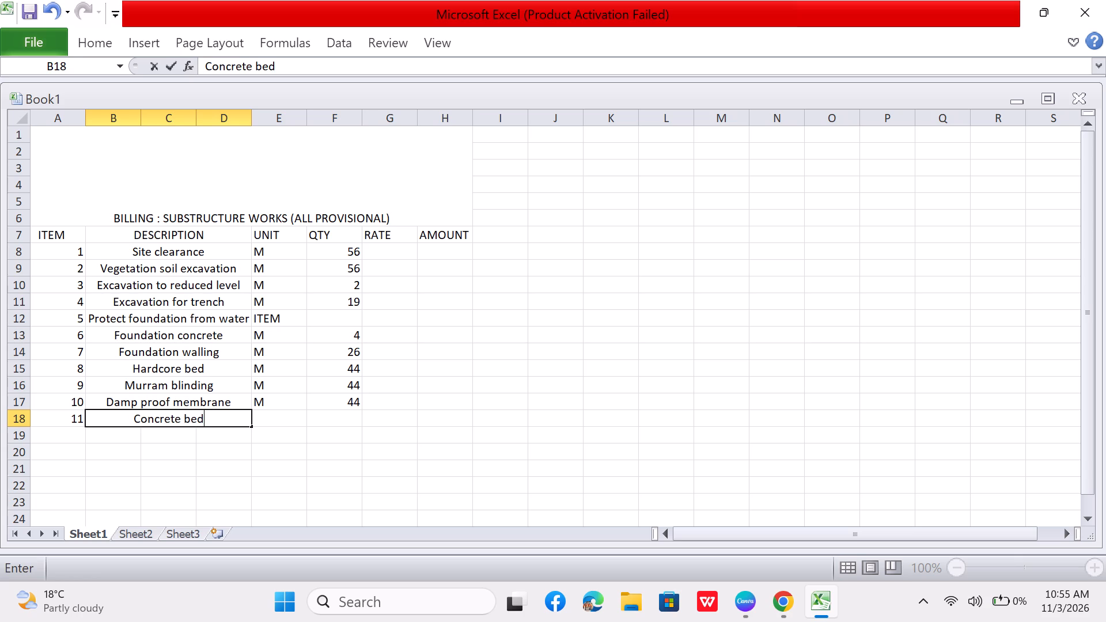
key("Right")
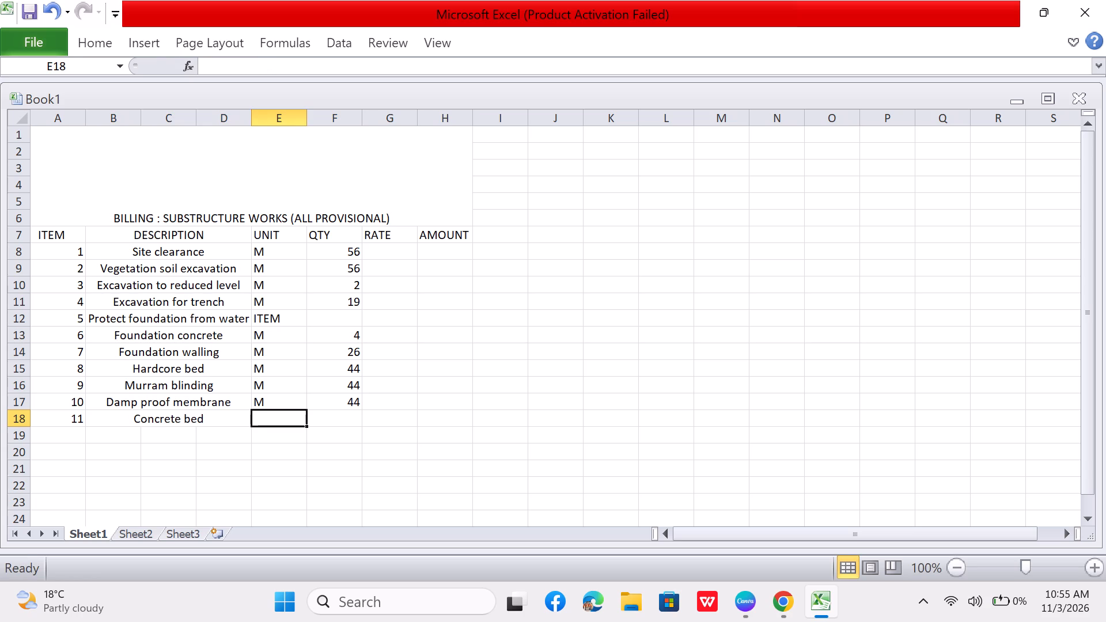
key("Right")
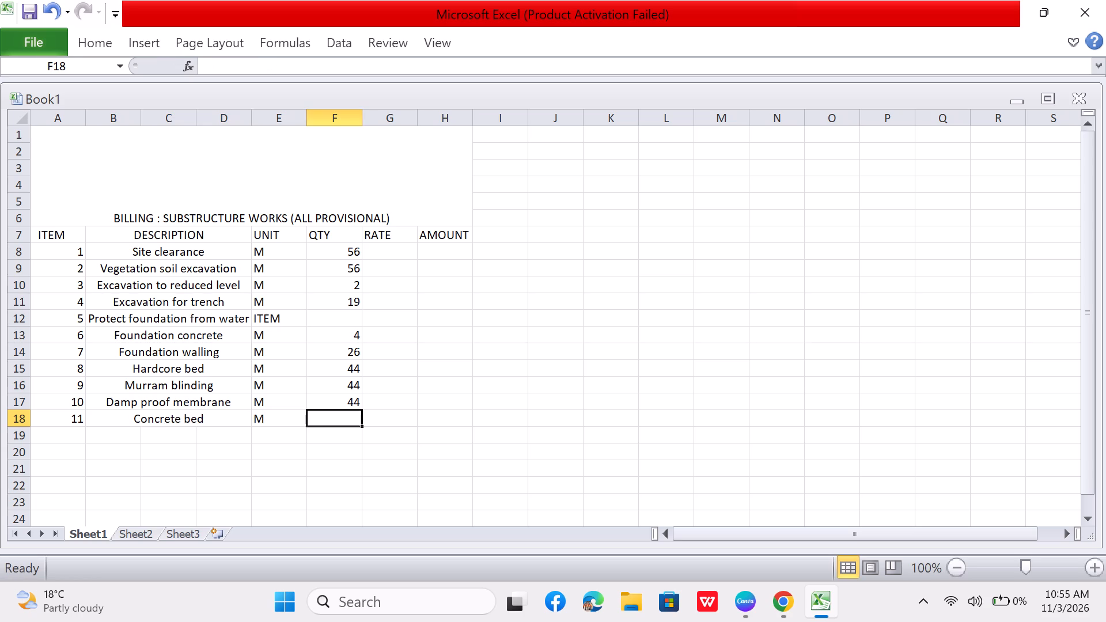
type("44")
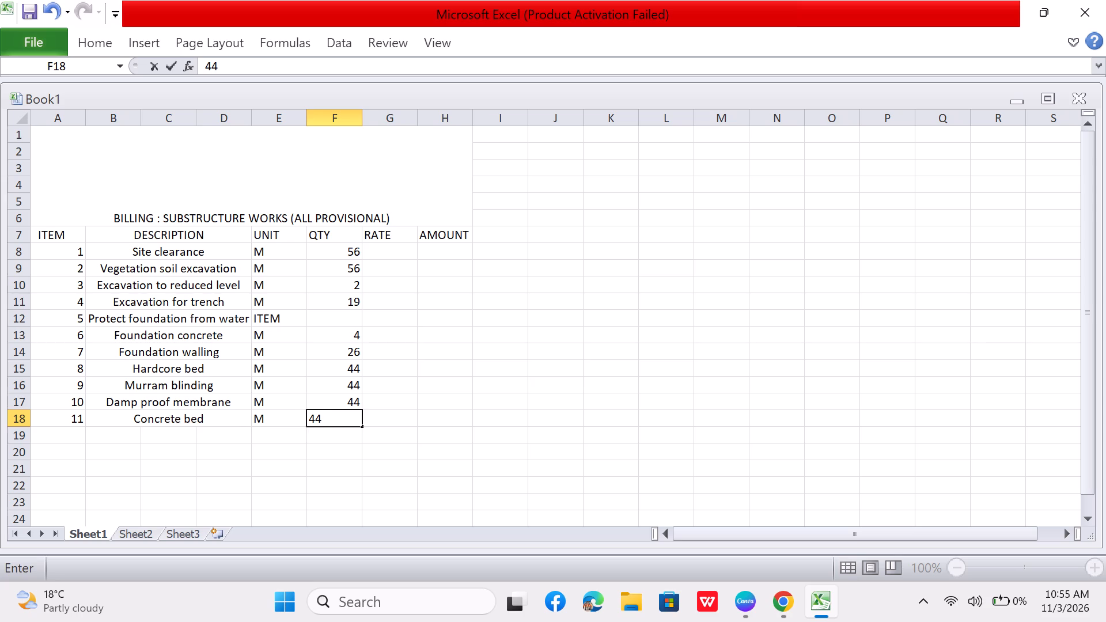
left_click(70, 434)
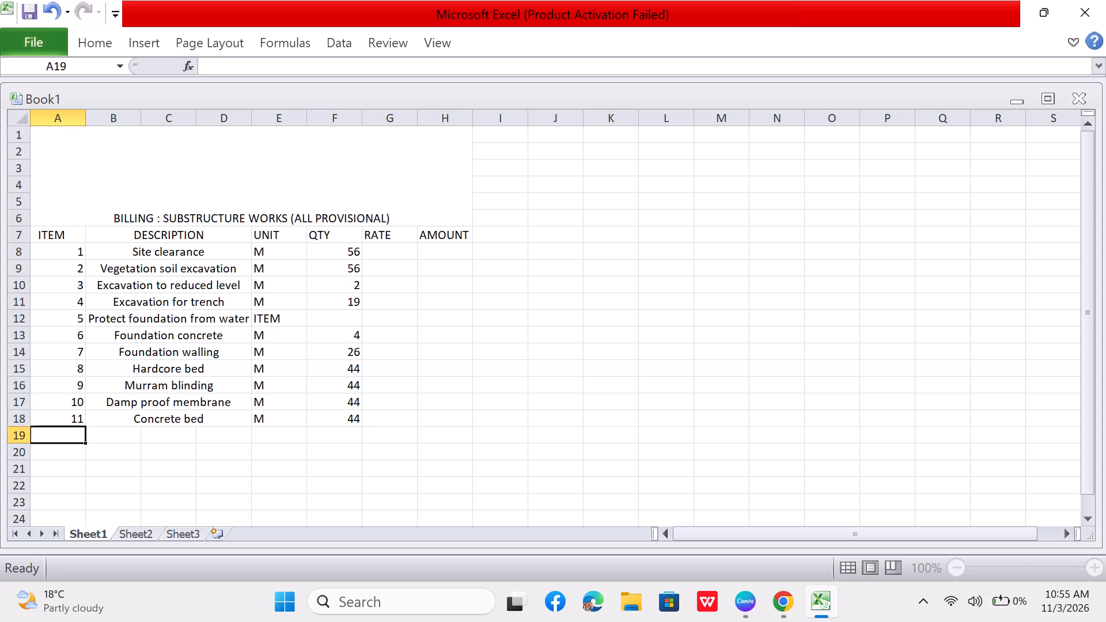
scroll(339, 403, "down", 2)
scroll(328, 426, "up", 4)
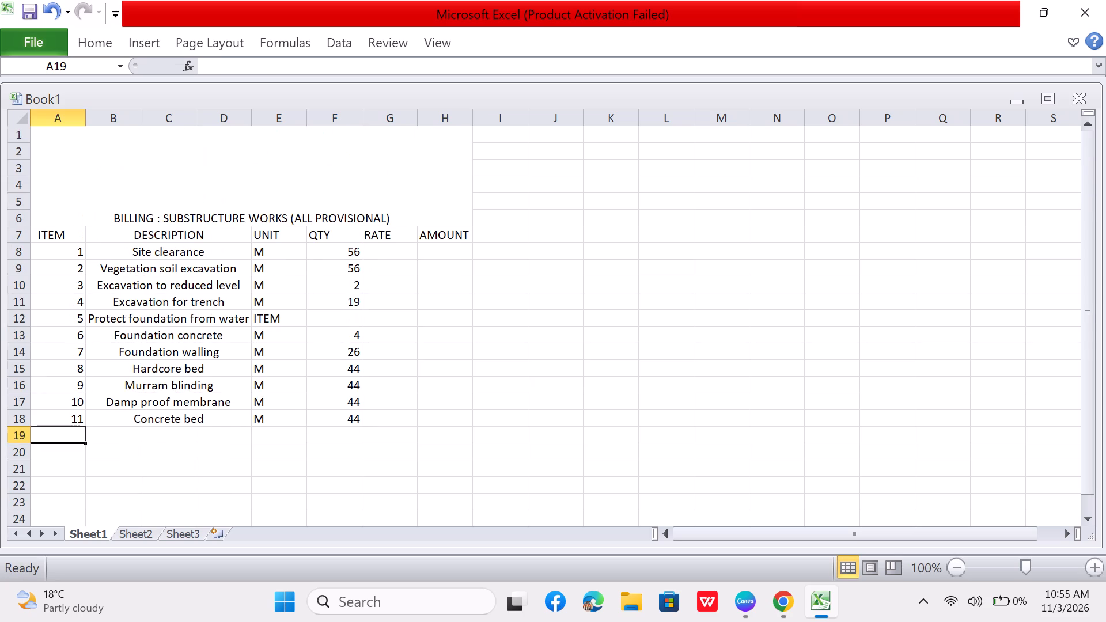
Save the workbook in the Documents folder as an Excel Workbook named BOG.
left_click(37, 42)
left_click(68, 100)
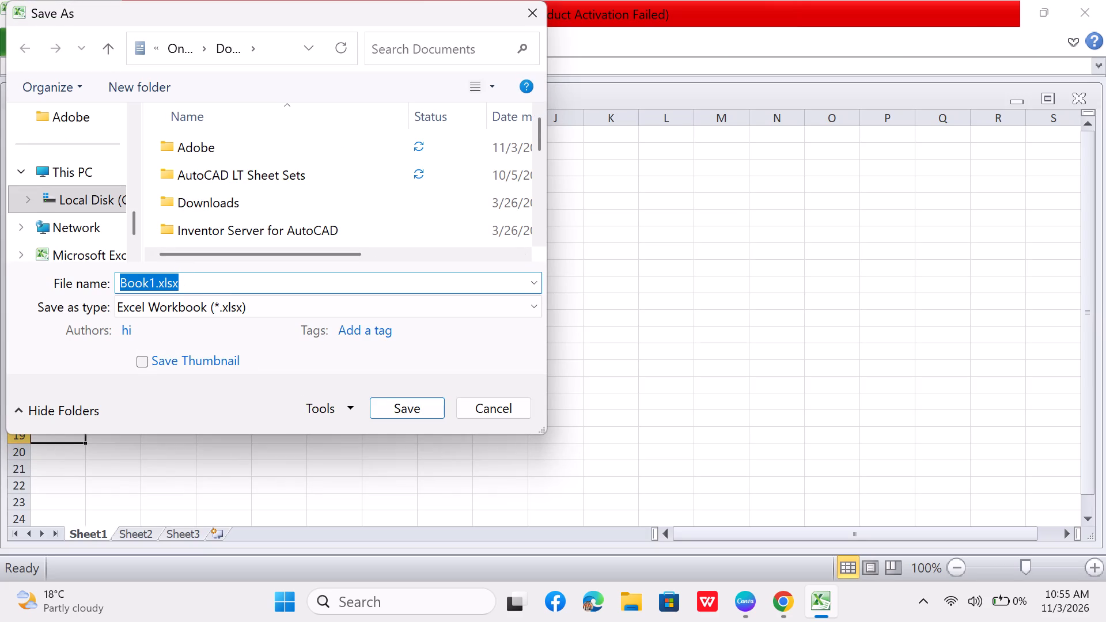
type("BO")
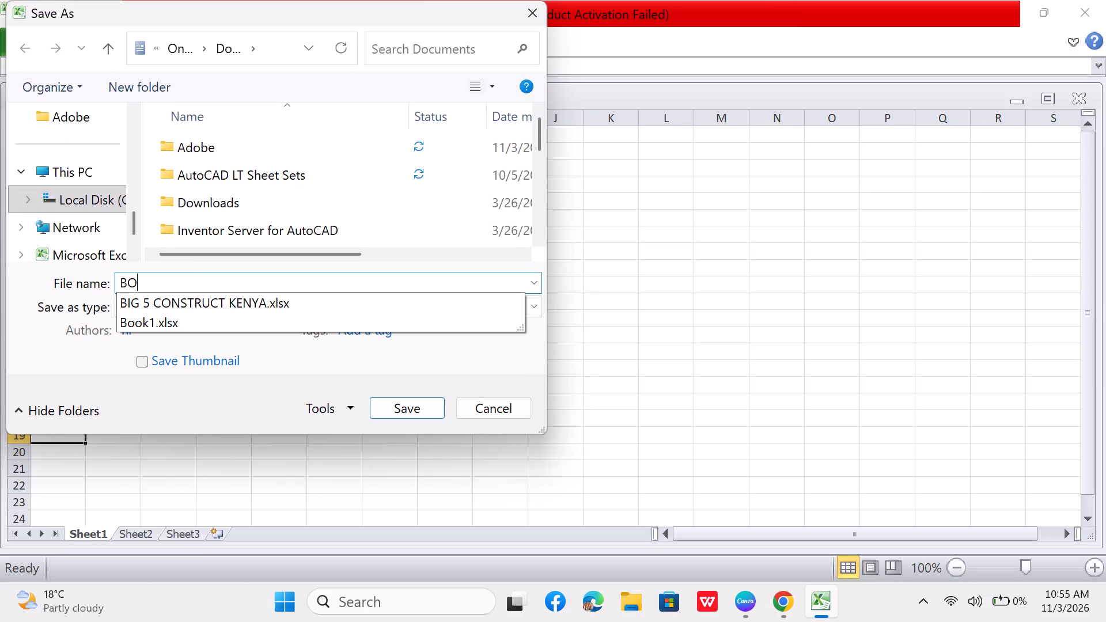
key("g")
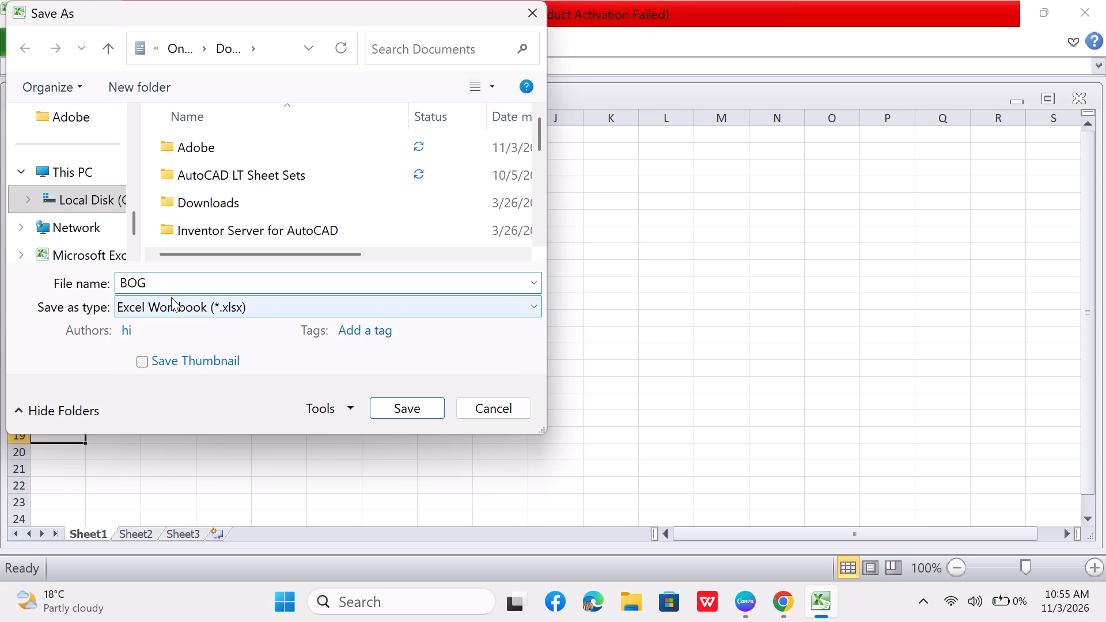
left_click(403, 411)
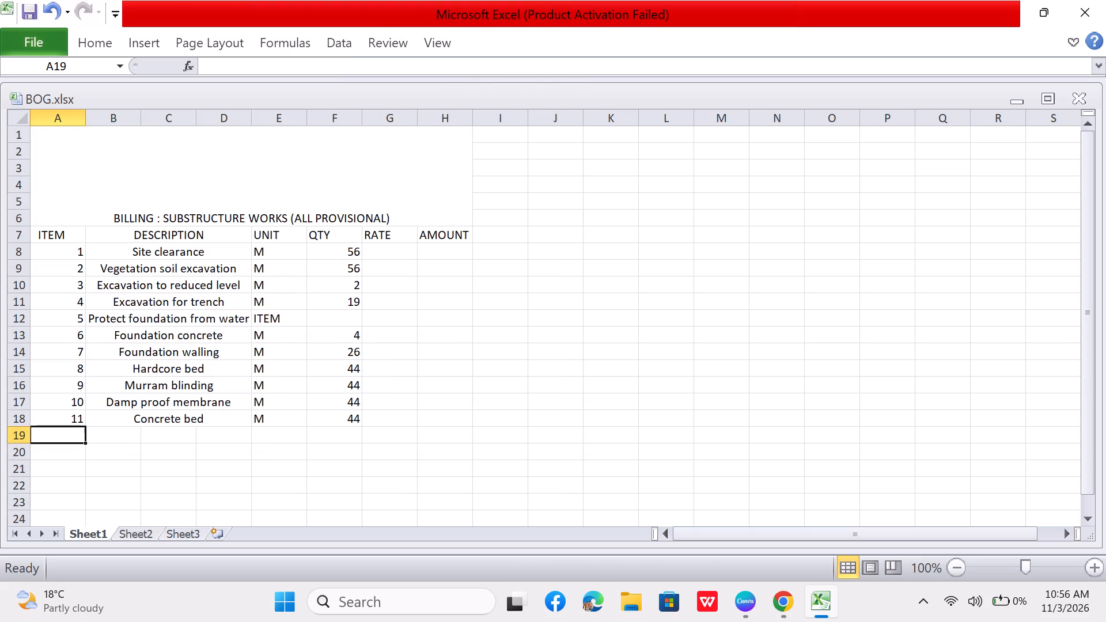
Close Excel with the saved billing workbook.
left_click(1087, 10)
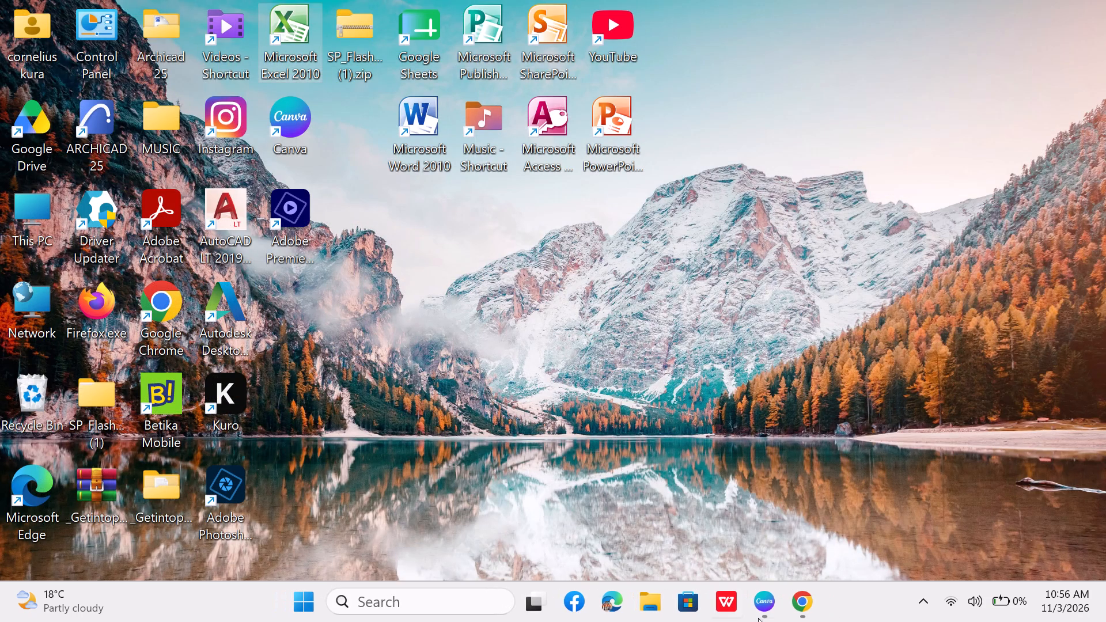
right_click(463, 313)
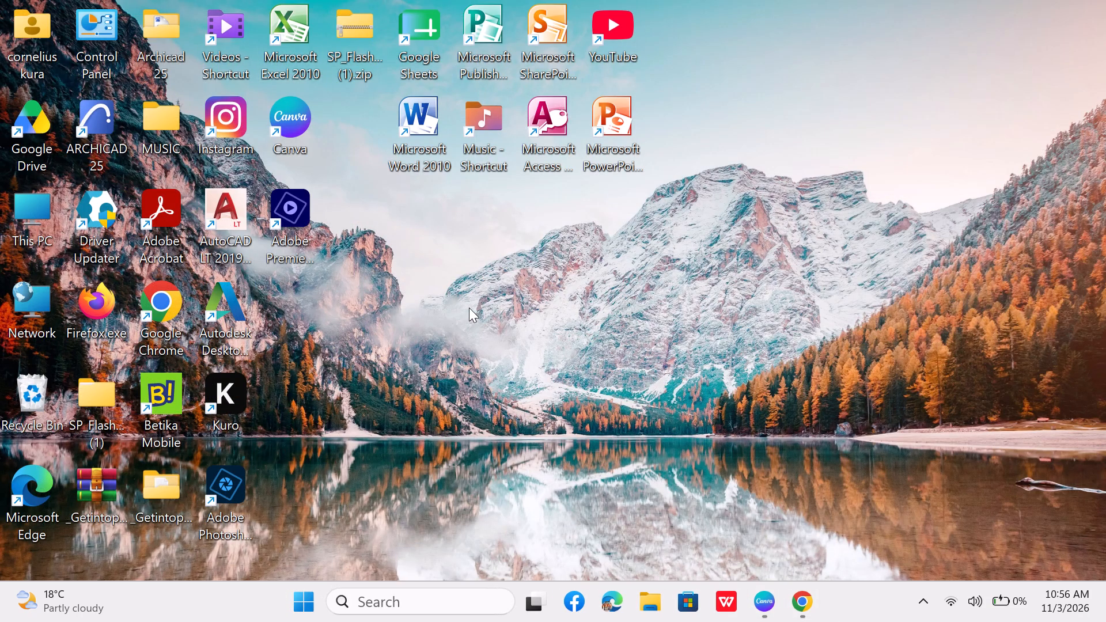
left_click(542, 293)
Launch the Kuro application from the desktop.
triple_click(229, 392)
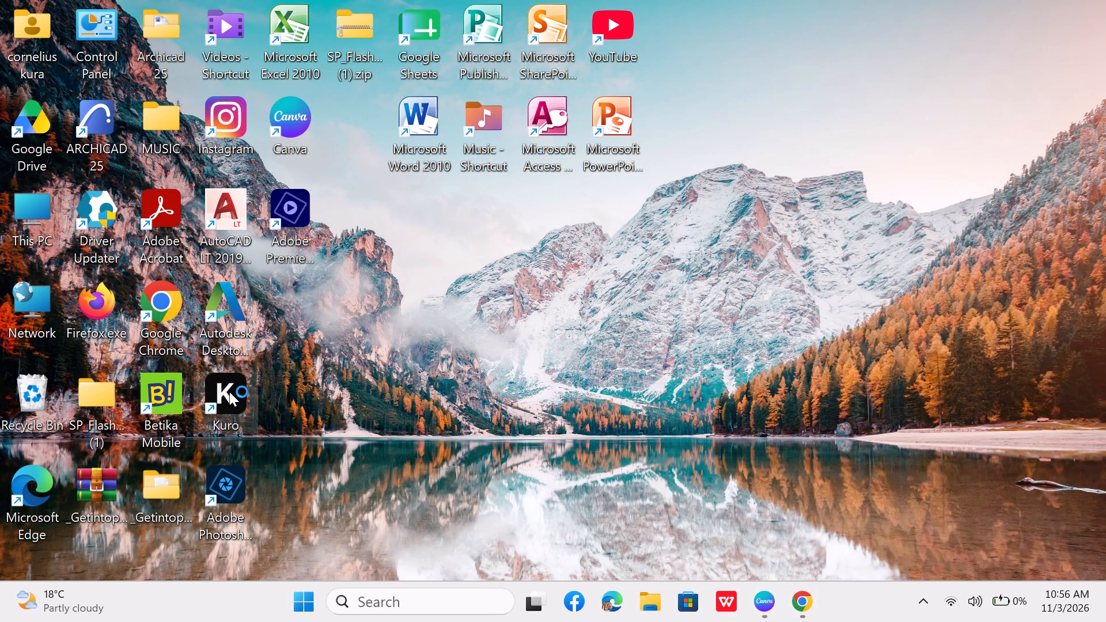